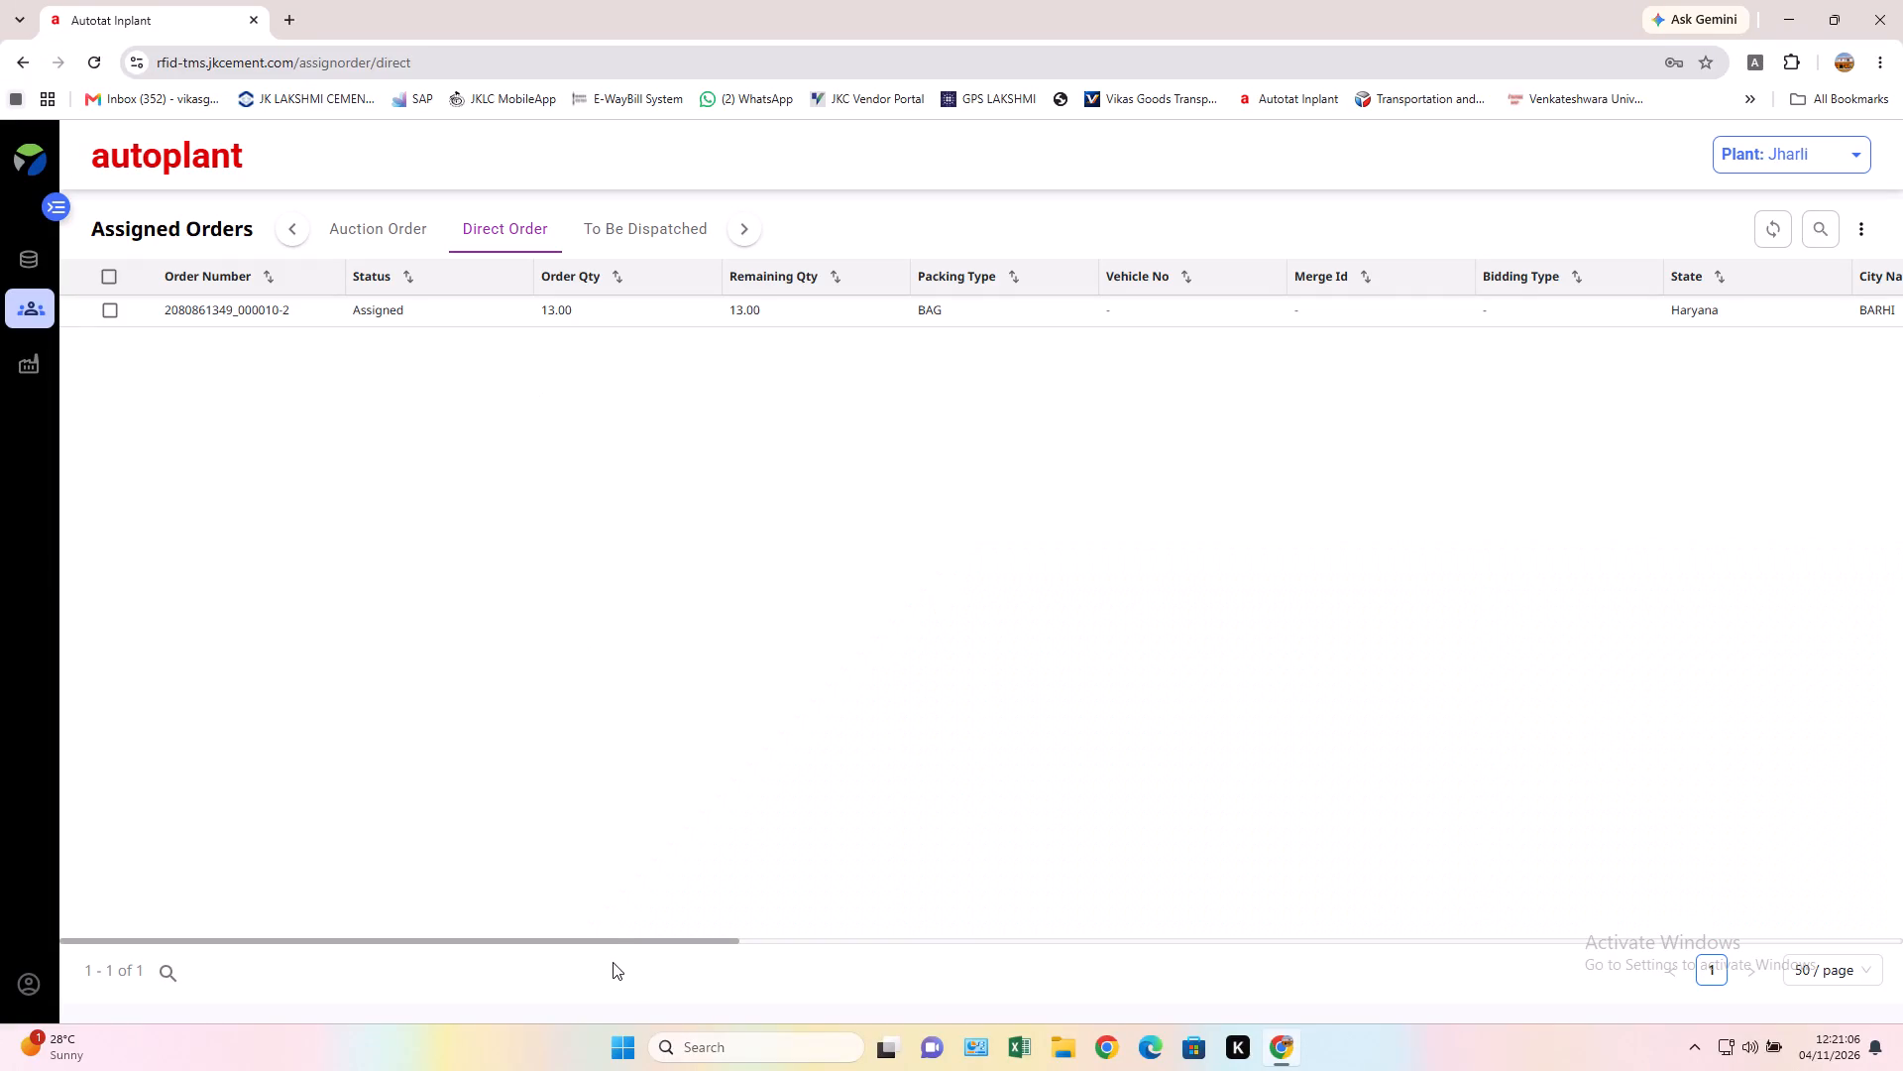
# Open a new browser tab alongside the Assigned Orders page.
pyautogui.click(283, 19)
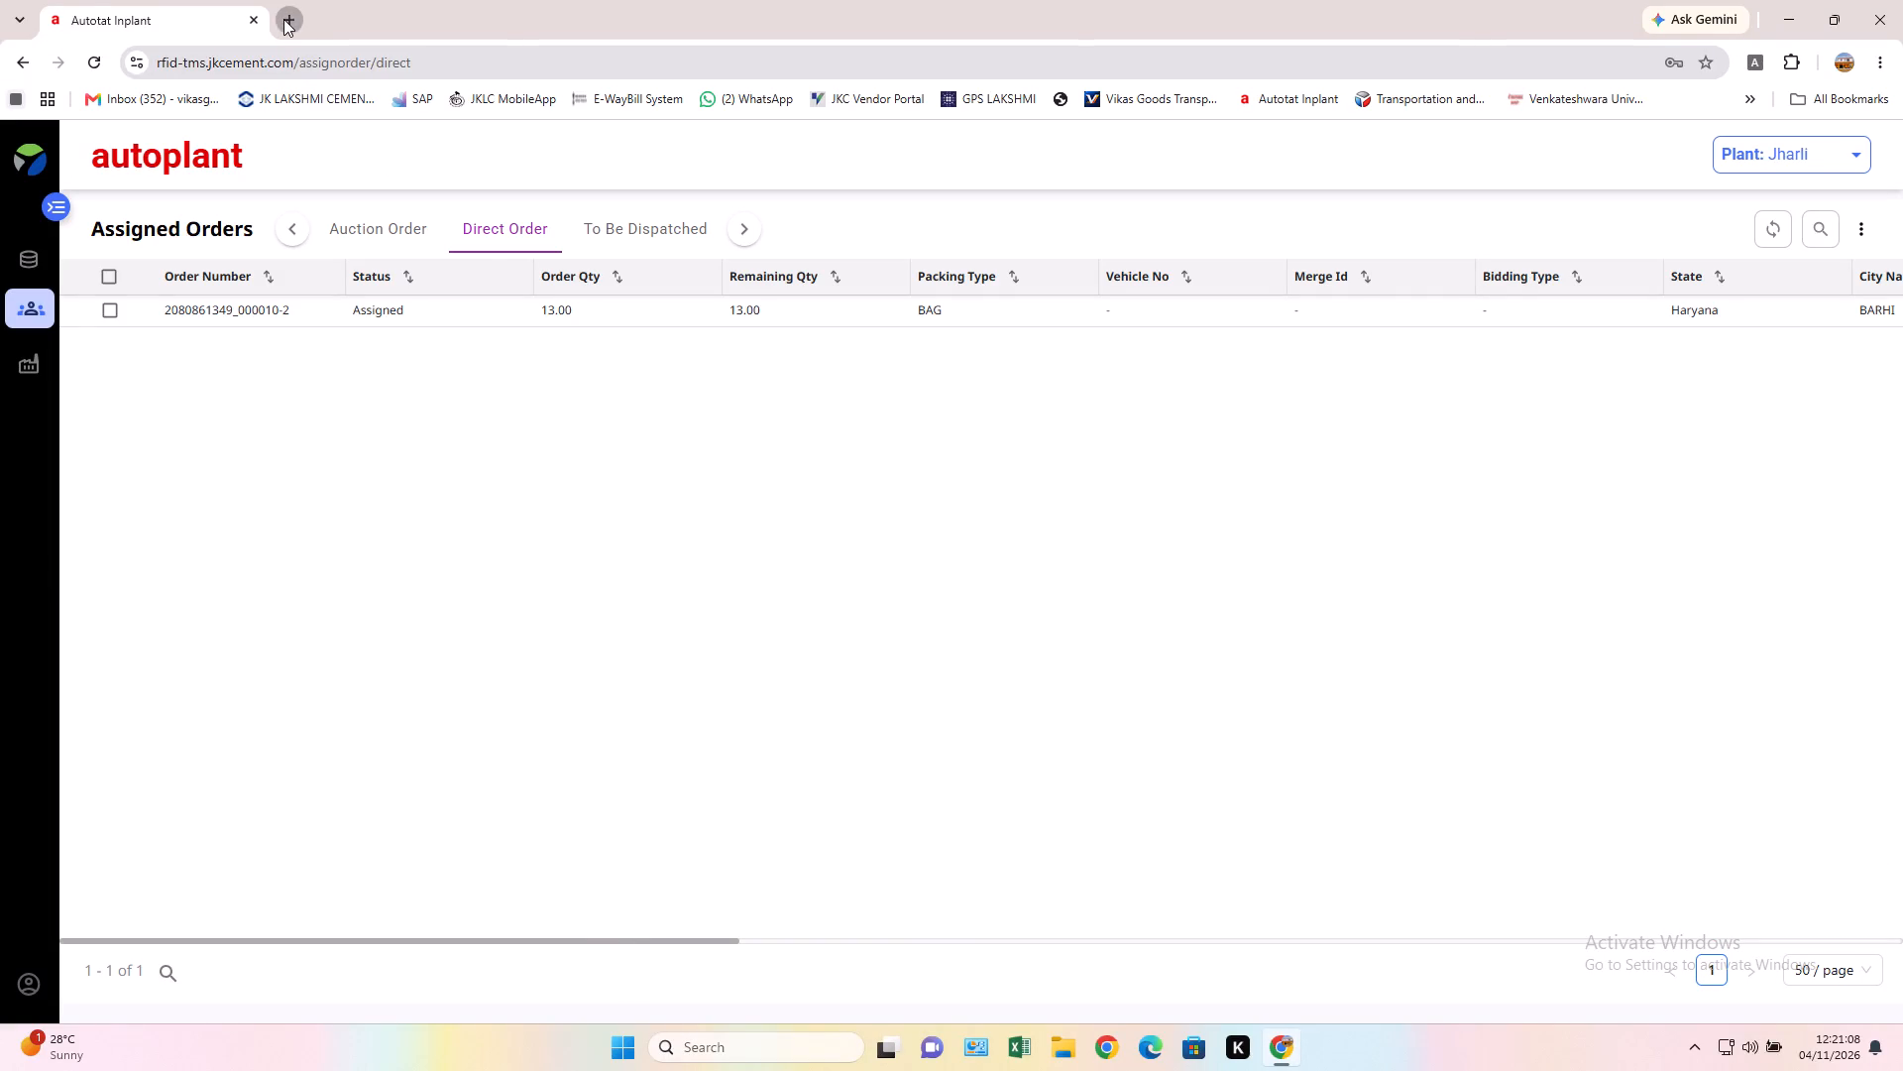
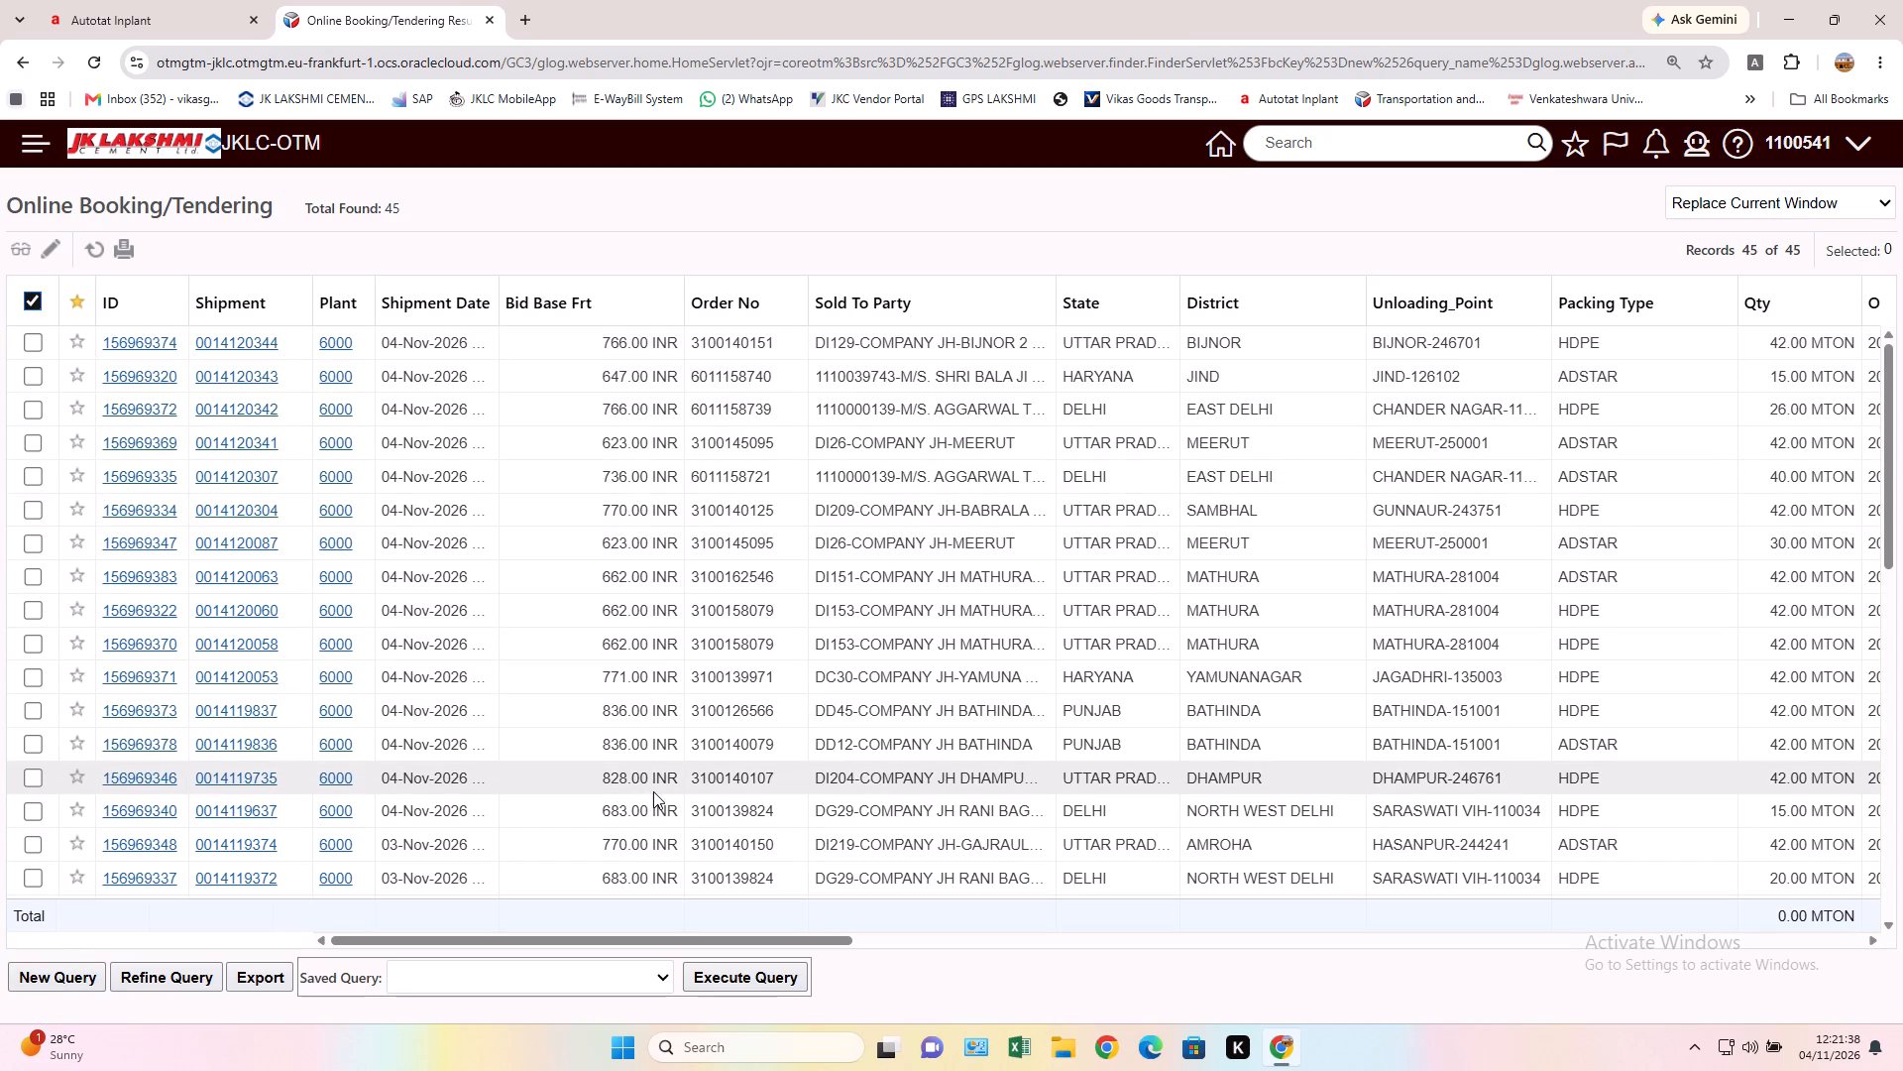
# Review the Online Booking/Tendering shipment list from the newest shipment to the oldest, checking freight, party, destination and quantity.
pyautogui.scroll(-7, 670, 833)
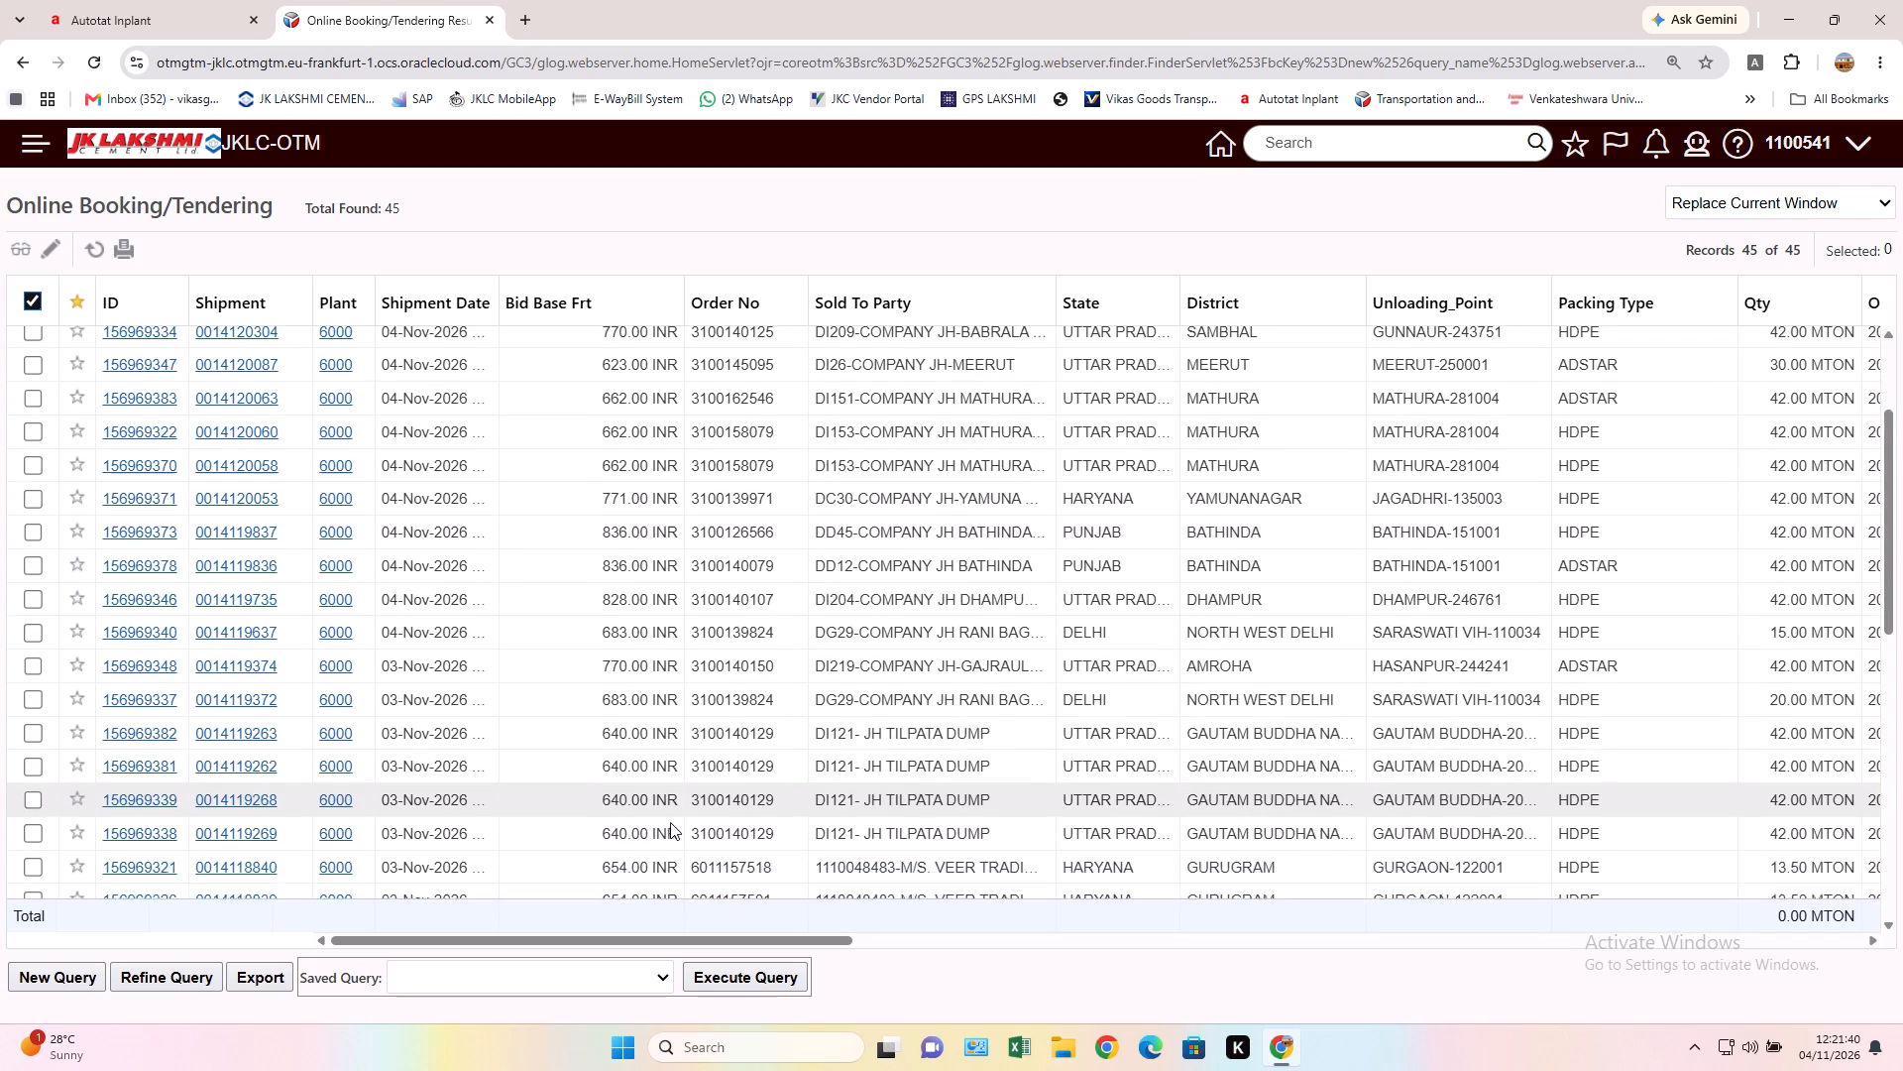
pyautogui.scroll(-10, 670, 822)
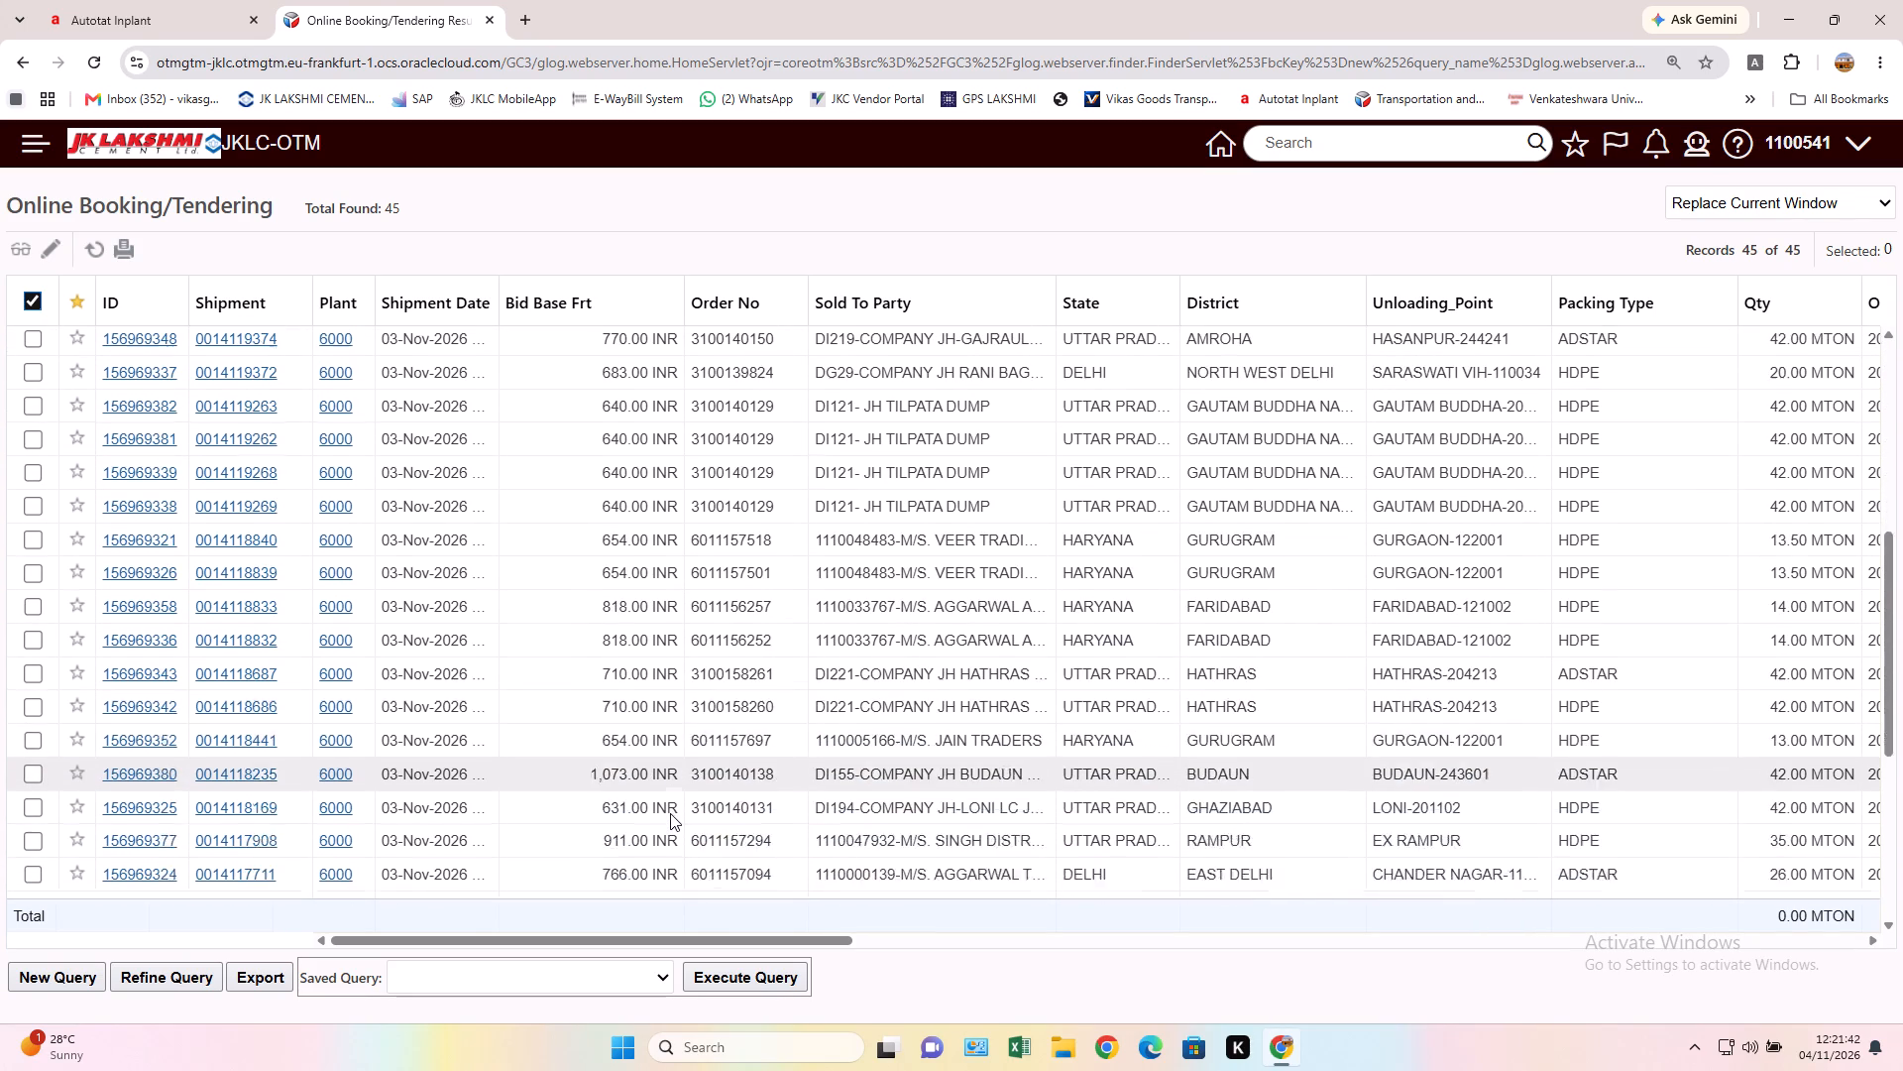
pyautogui.scroll(-3, 670, 813)
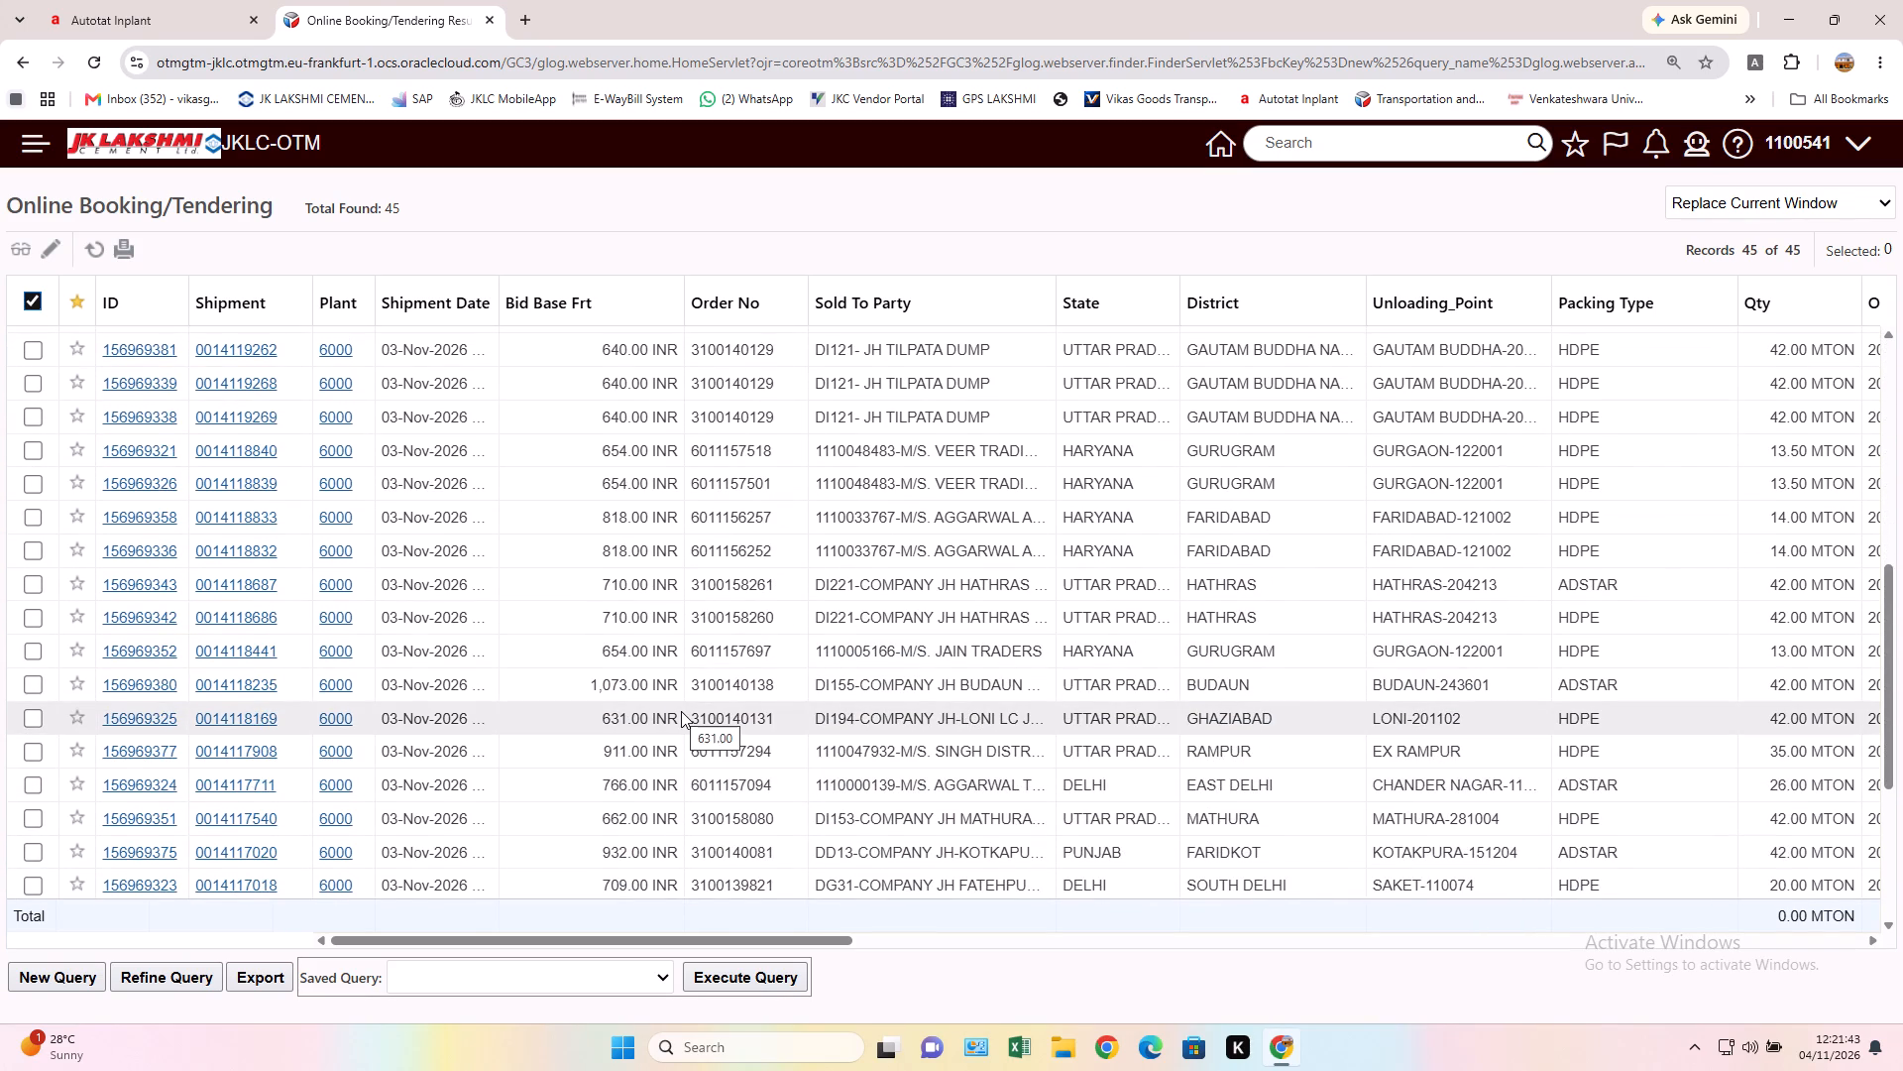
pyautogui.scroll(-3, 704, 765)
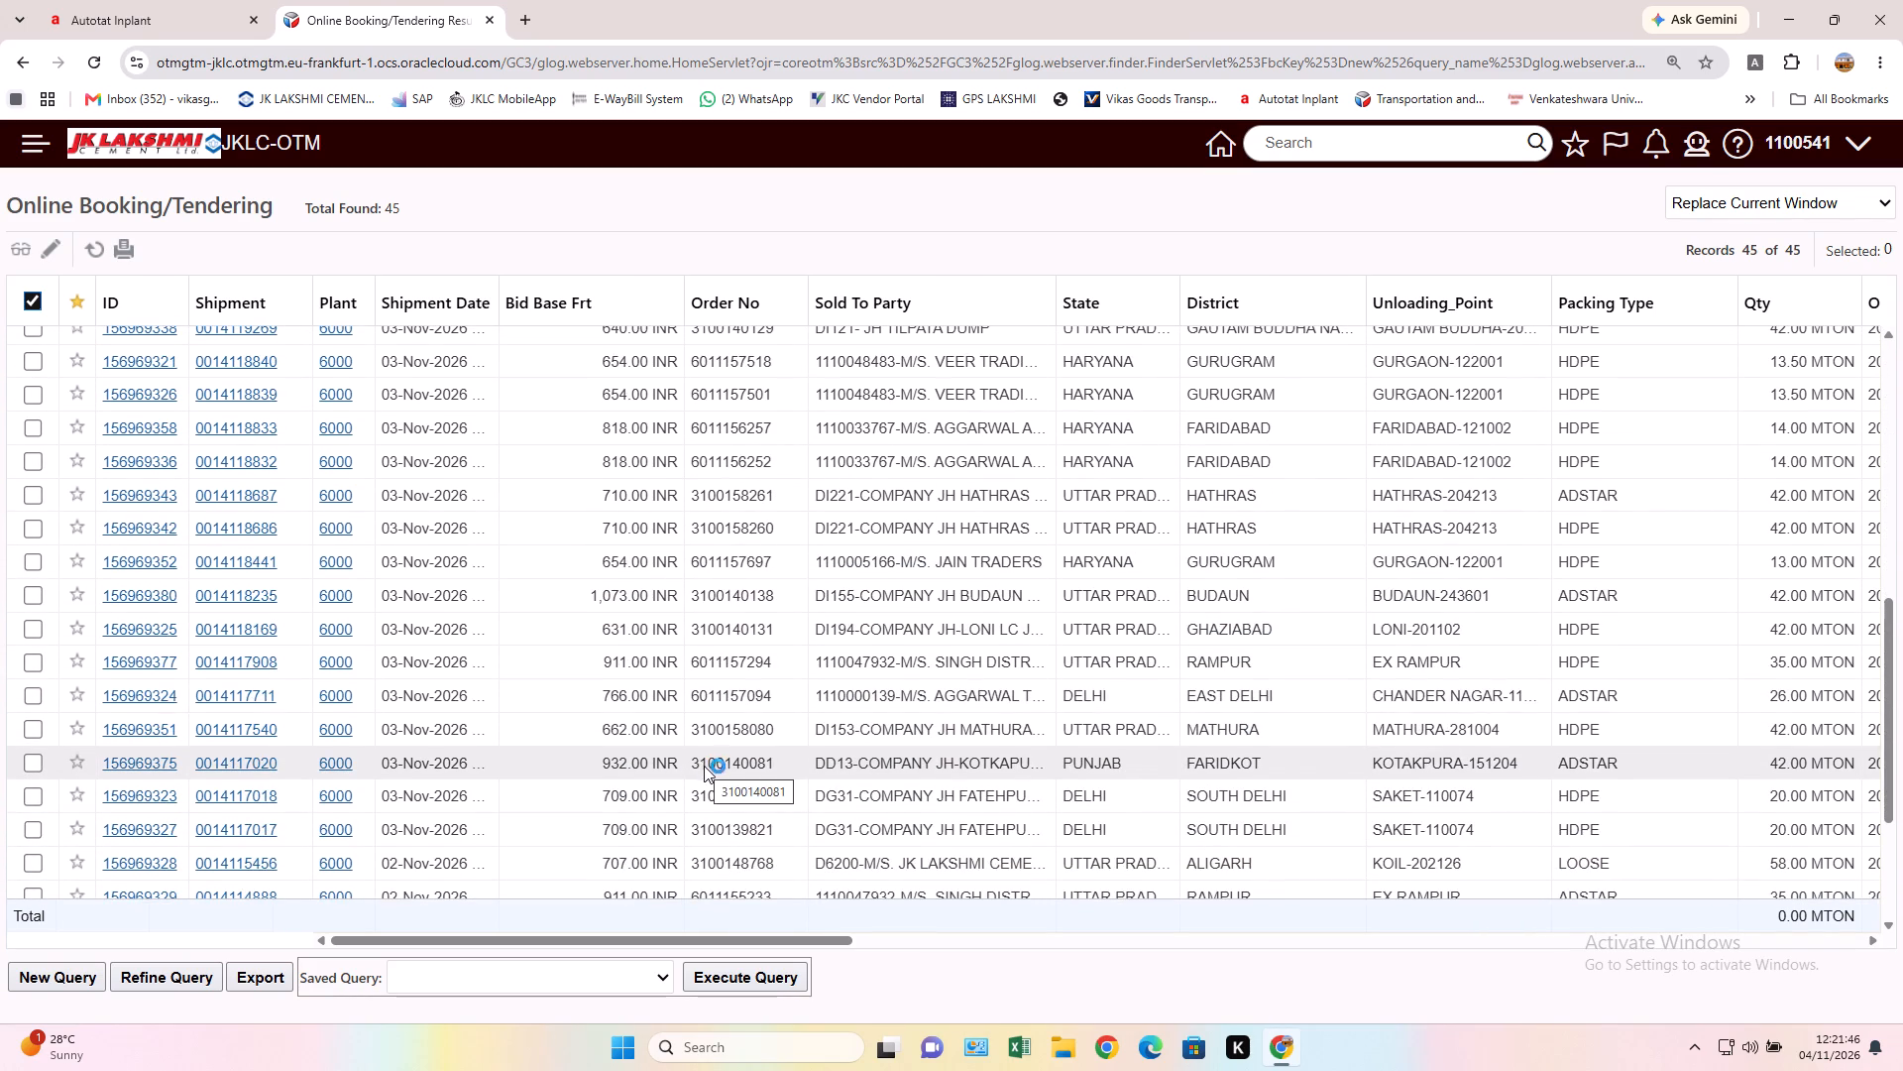
pyautogui.scroll(-6, 747, 669)
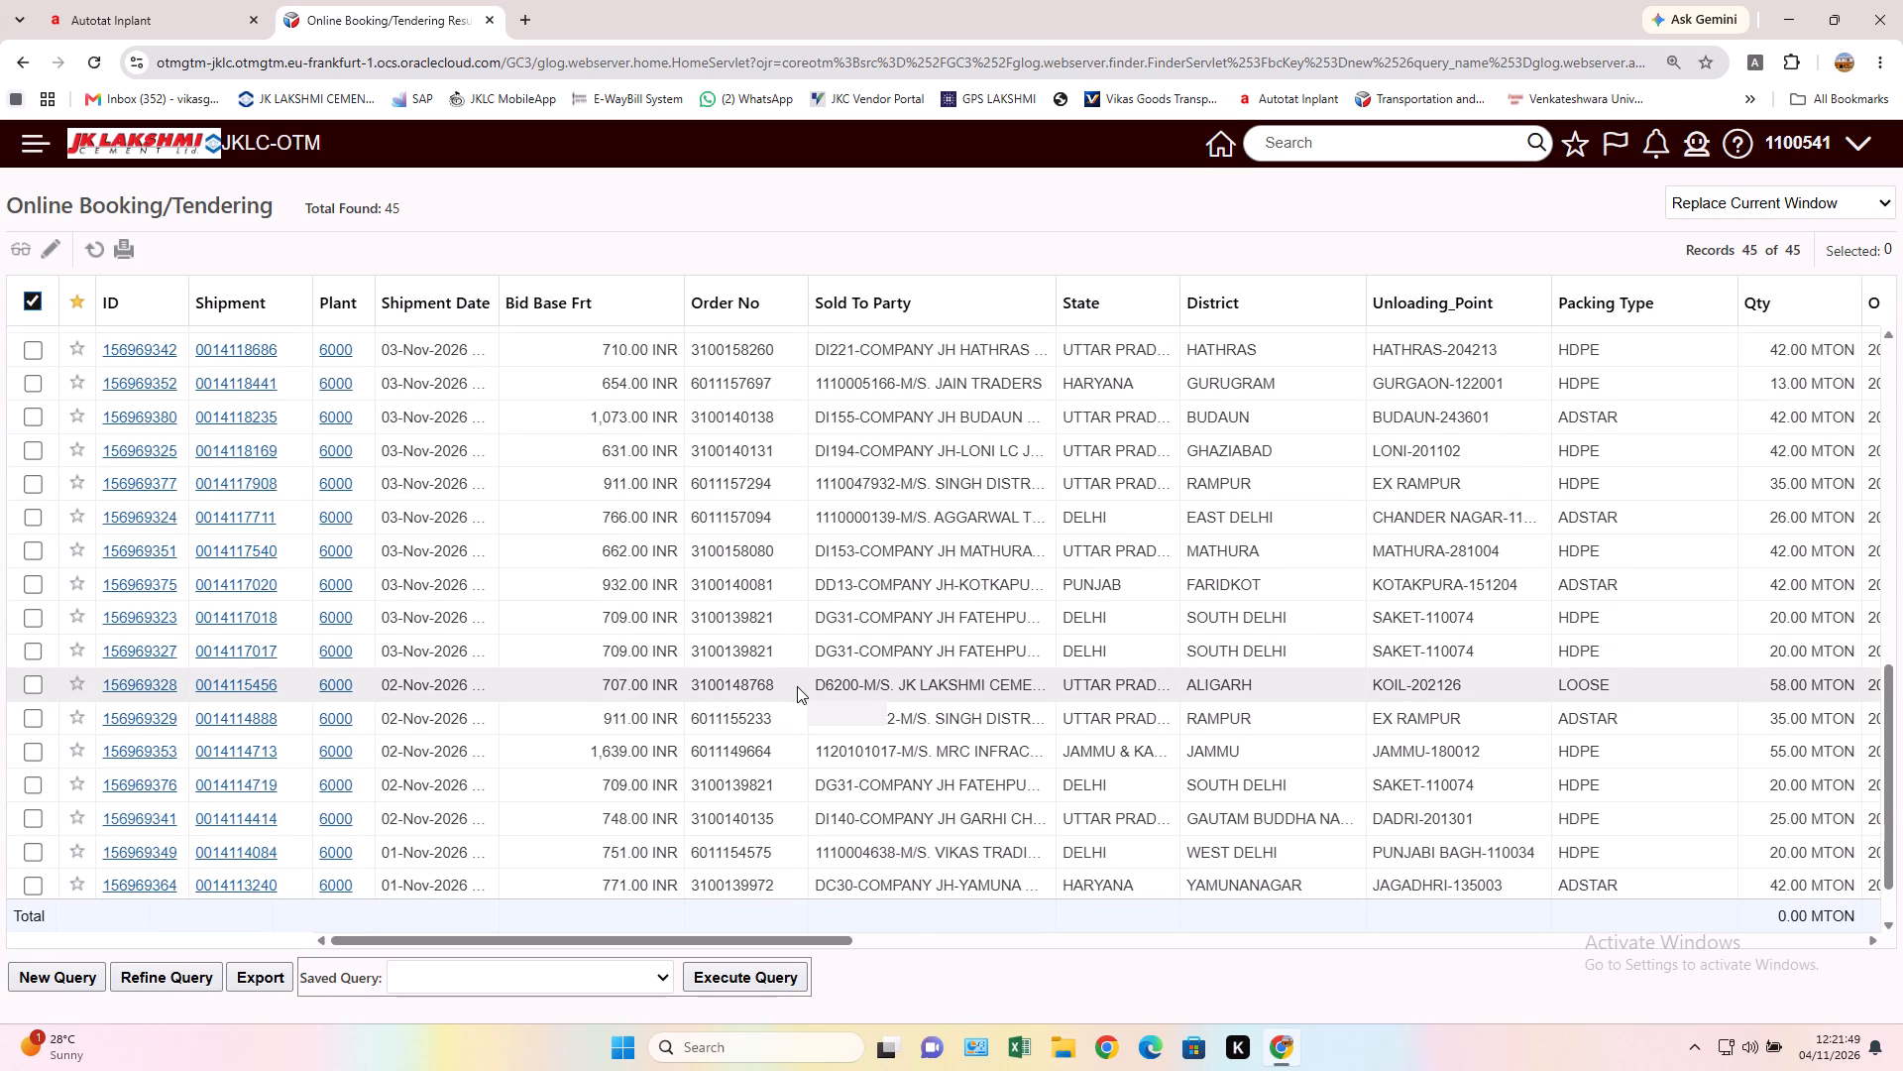
pyautogui.scroll(-7, 772, 759)
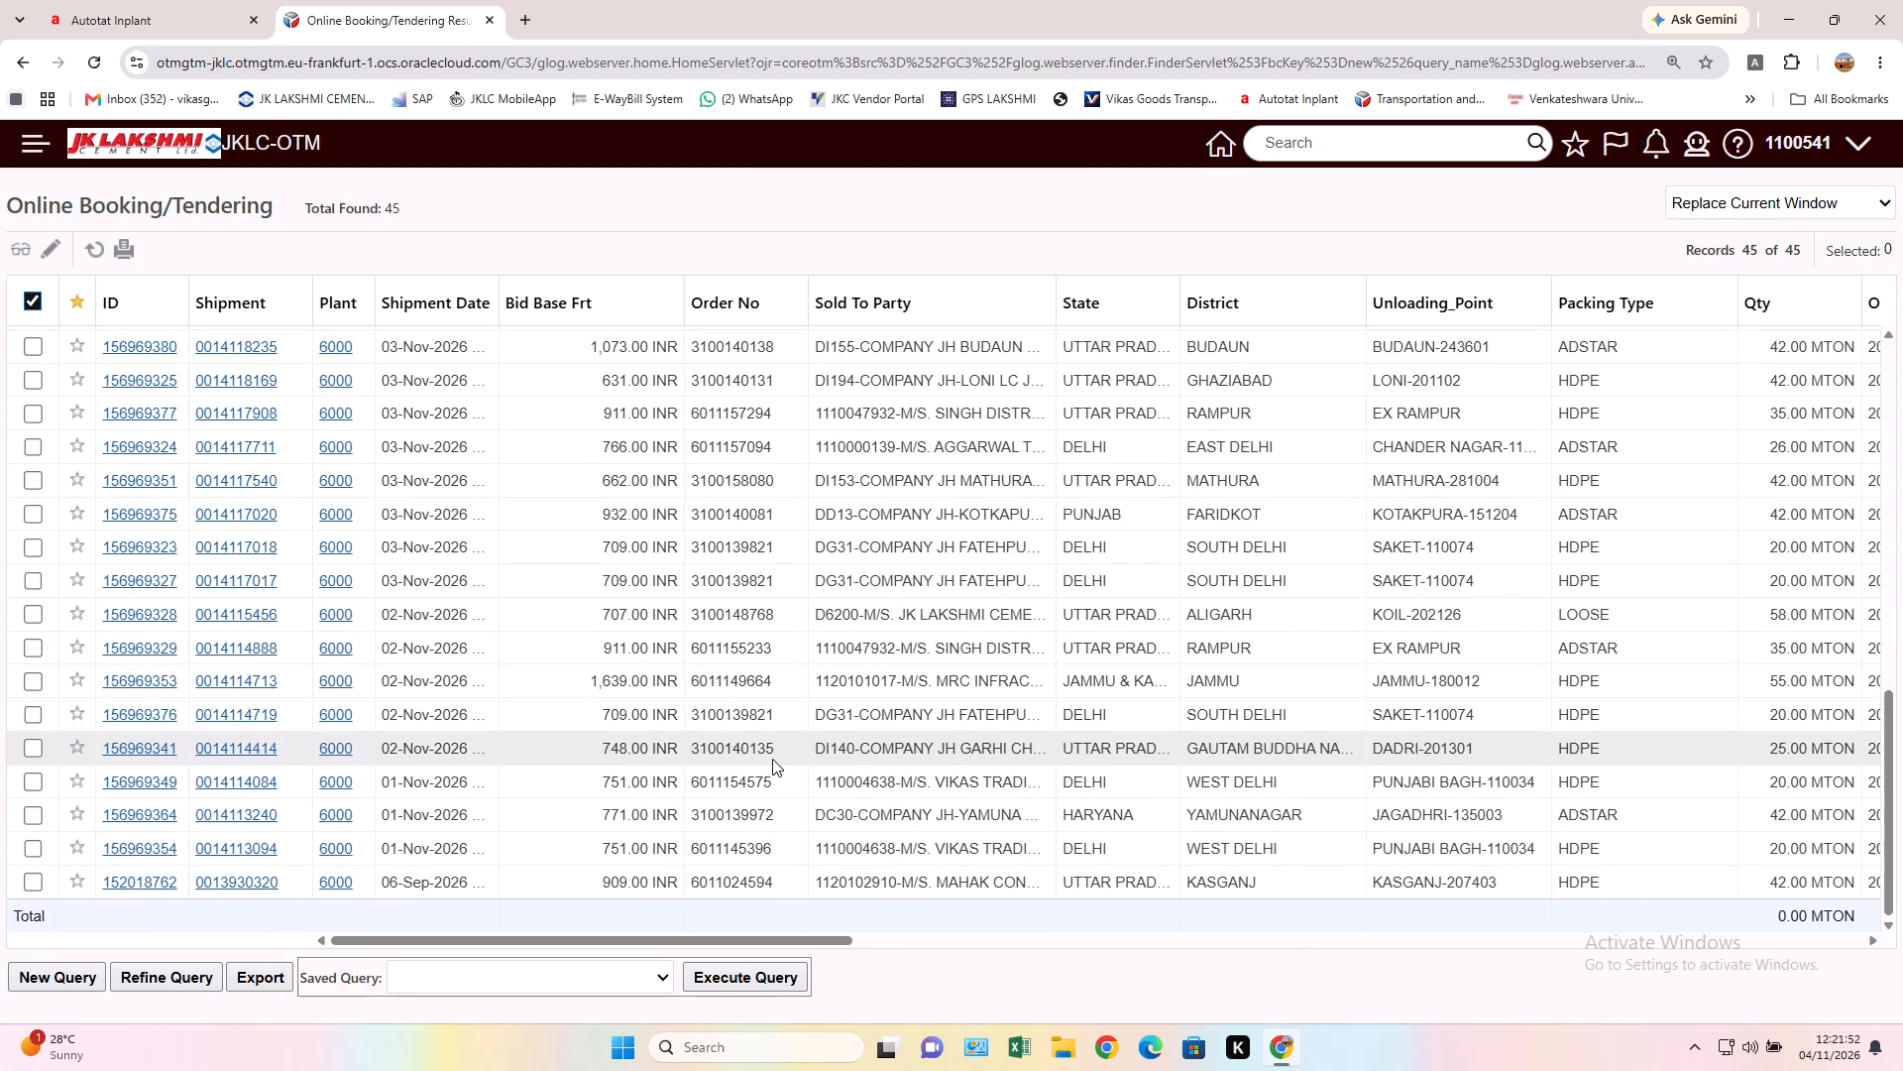
pyautogui.scroll(-7, 772, 759)
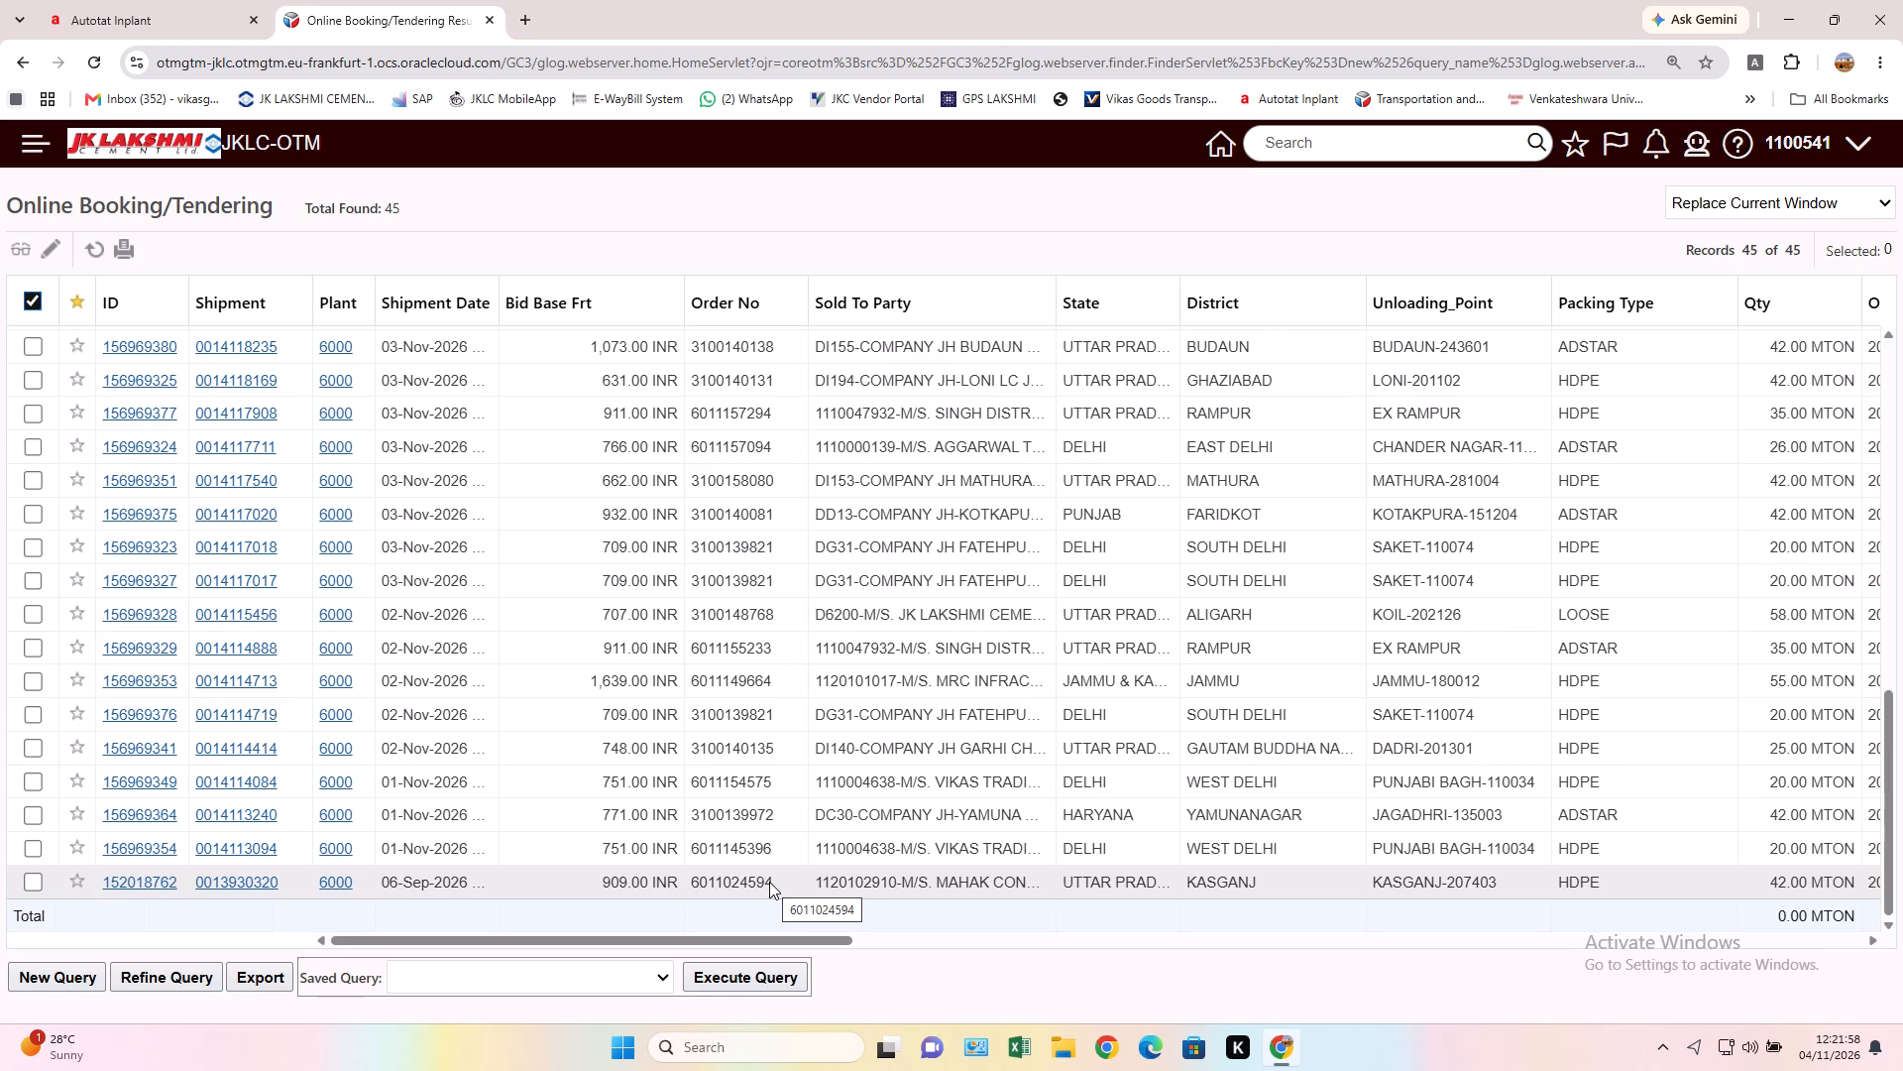
pyautogui.scroll(12, 769, 882)
pyautogui.scroll(11, 766, 874)
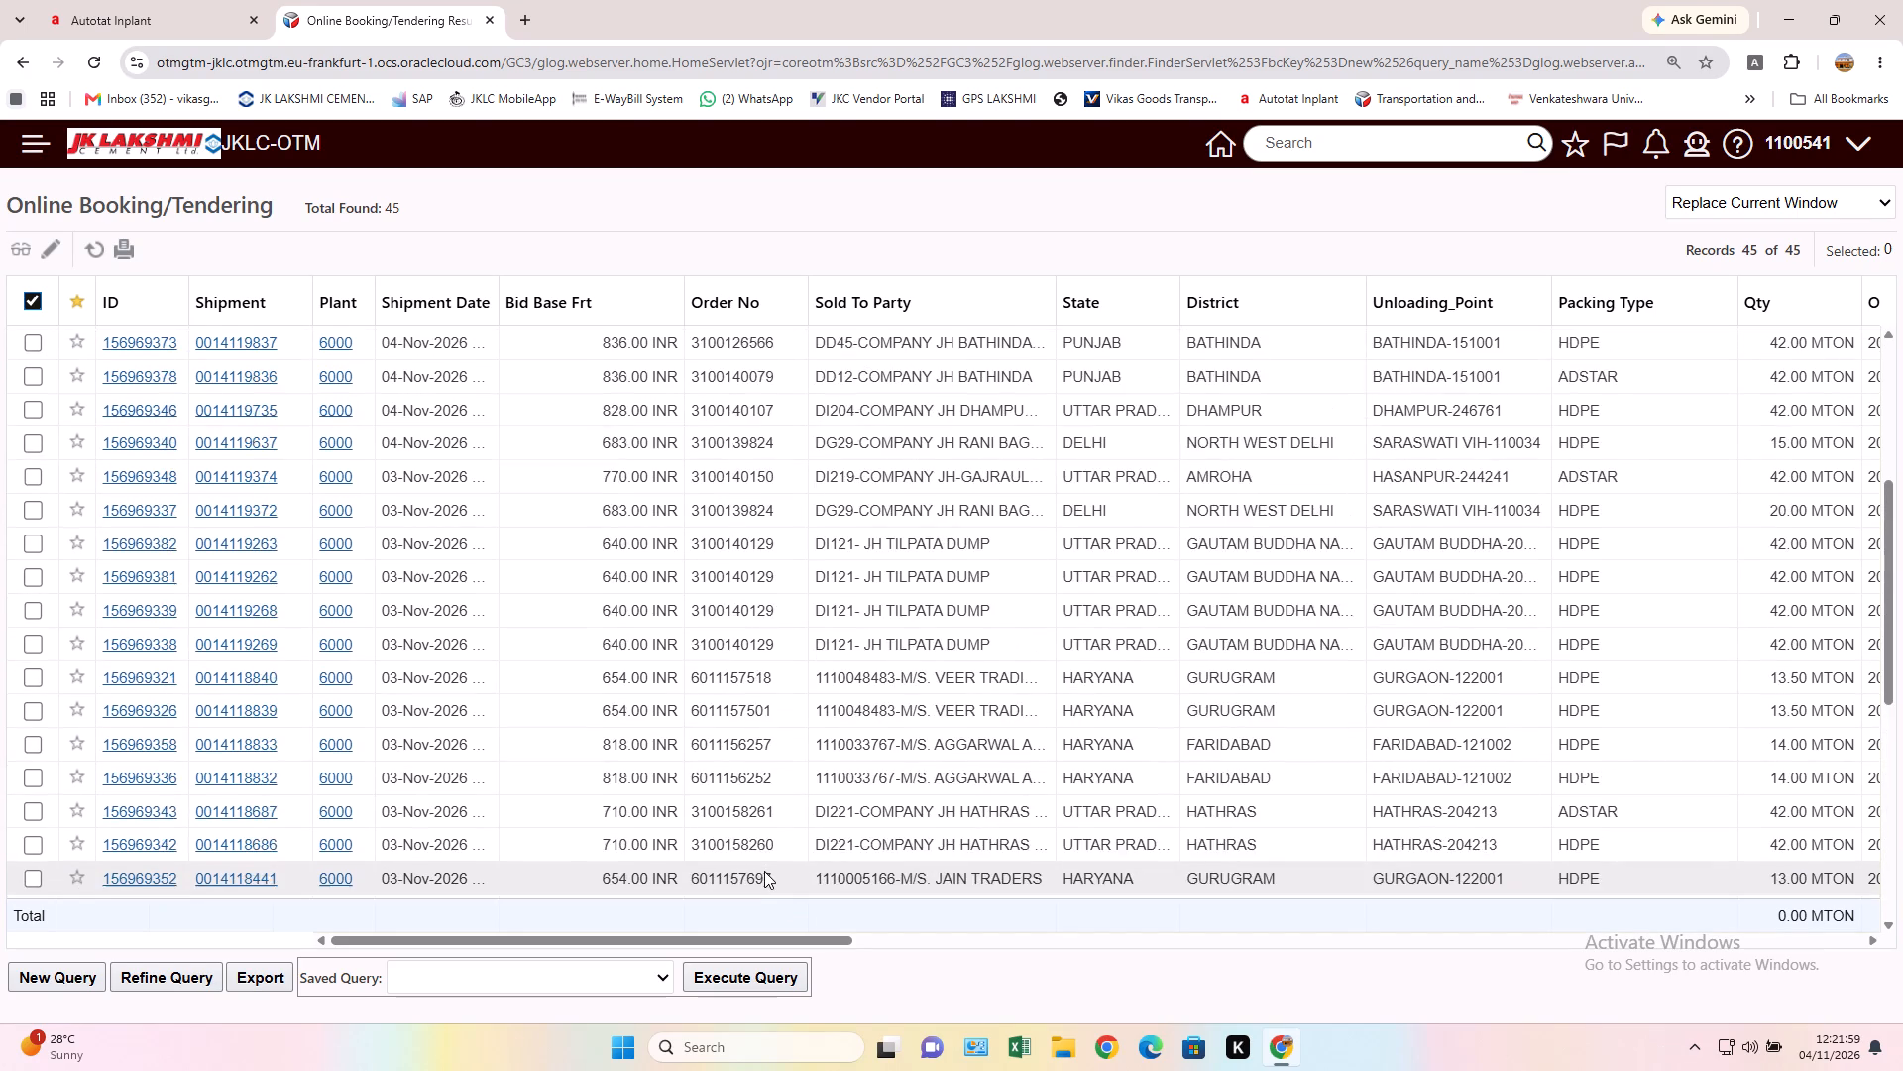
pyautogui.scroll(18, 764, 871)
pyautogui.scroll(5, 764, 871)
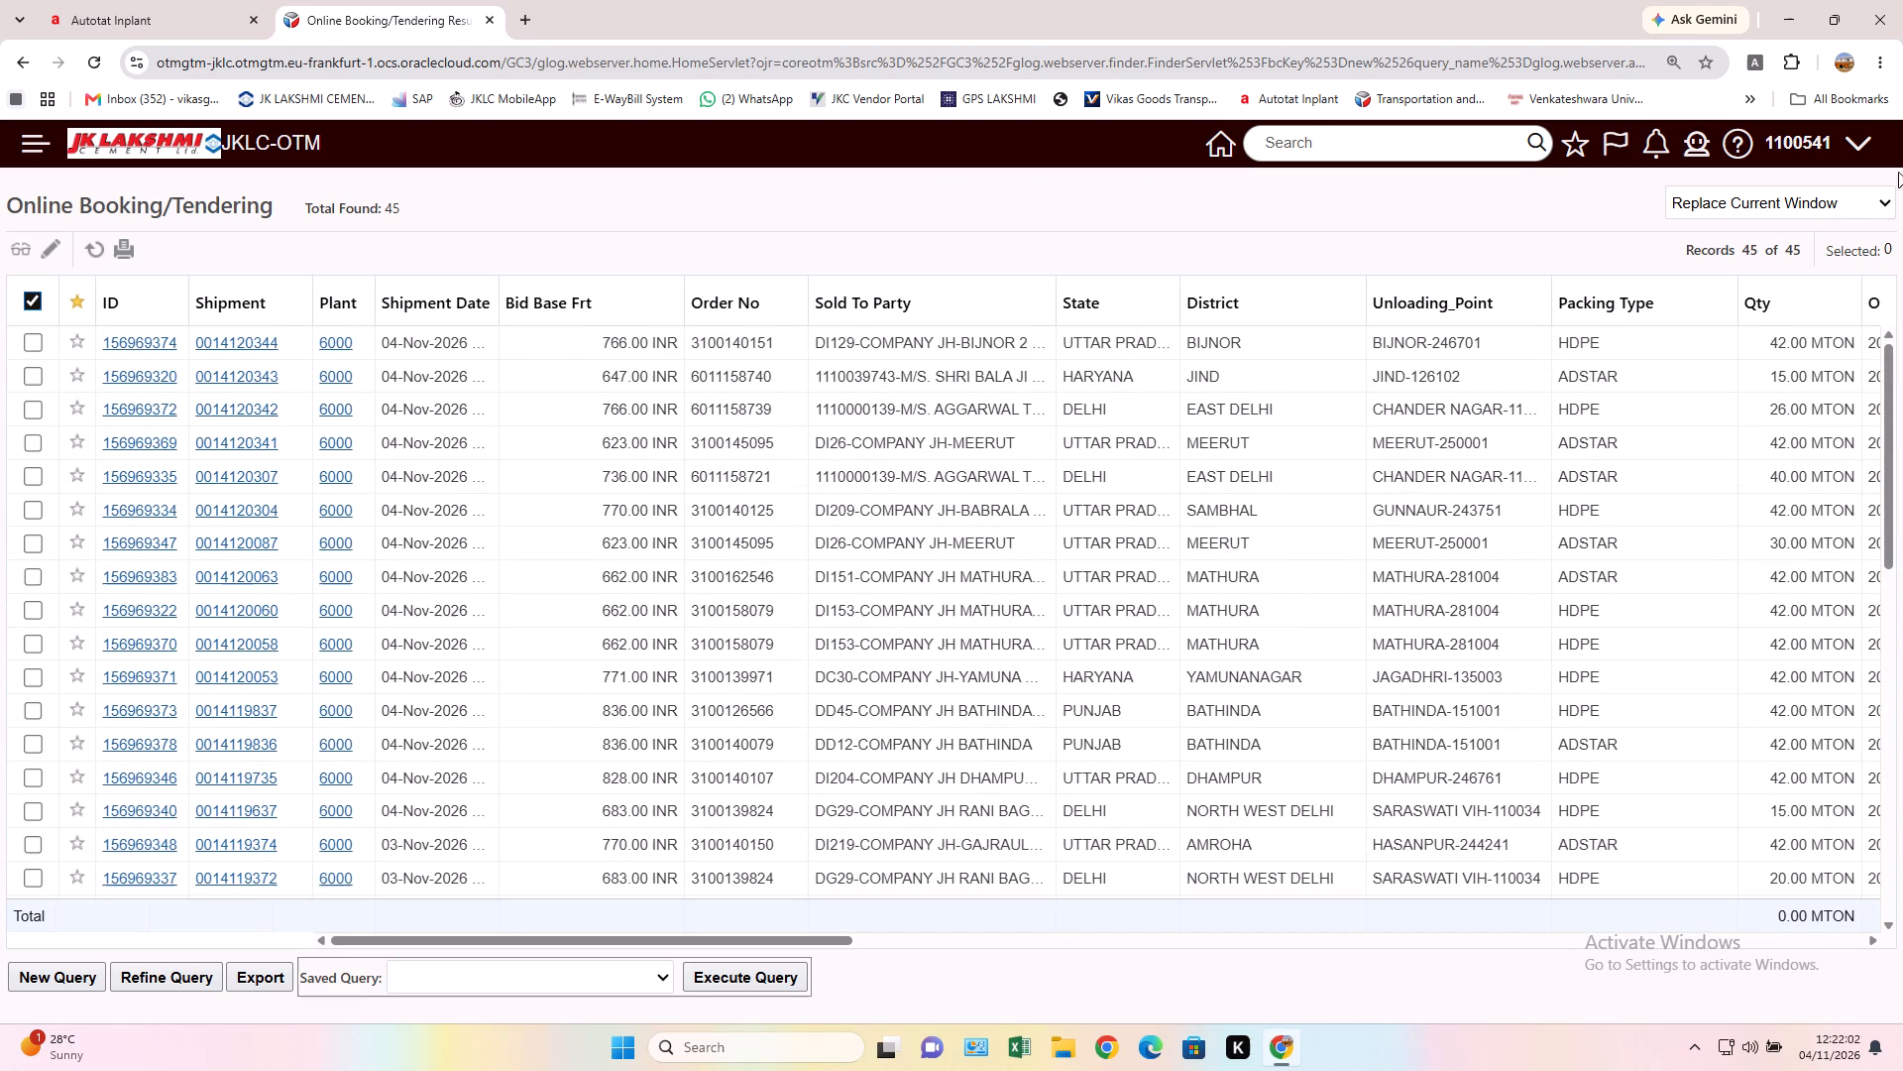
# Sort the Online Booking/Tendering shipments by quantity in ascending order.
pyautogui.click(1780, 311)
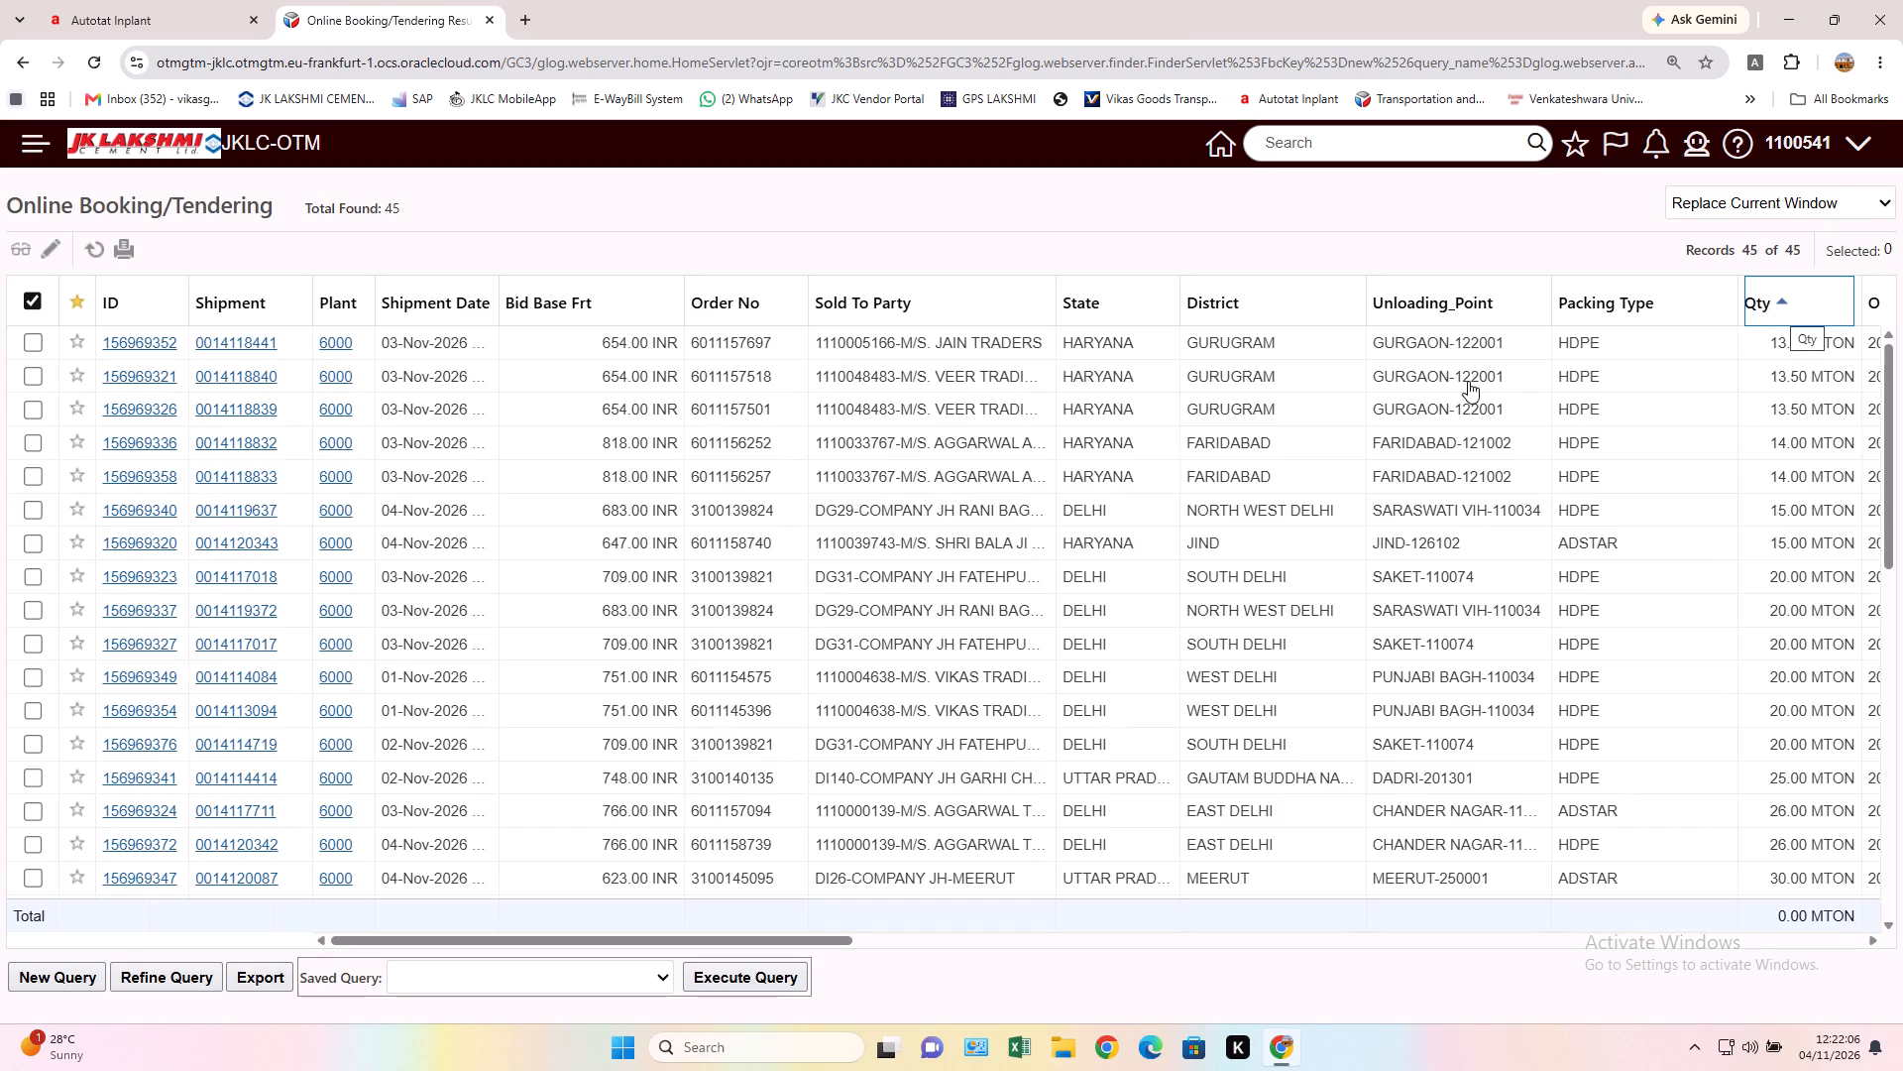
# Examine the quantity-sorted shipments, comparing their unloading points, packing types and base freights from the smallest load to the largest.
pyautogui.scroll(1, 1526, 649)
pyautogui.scroll(-7, 1533, 642)
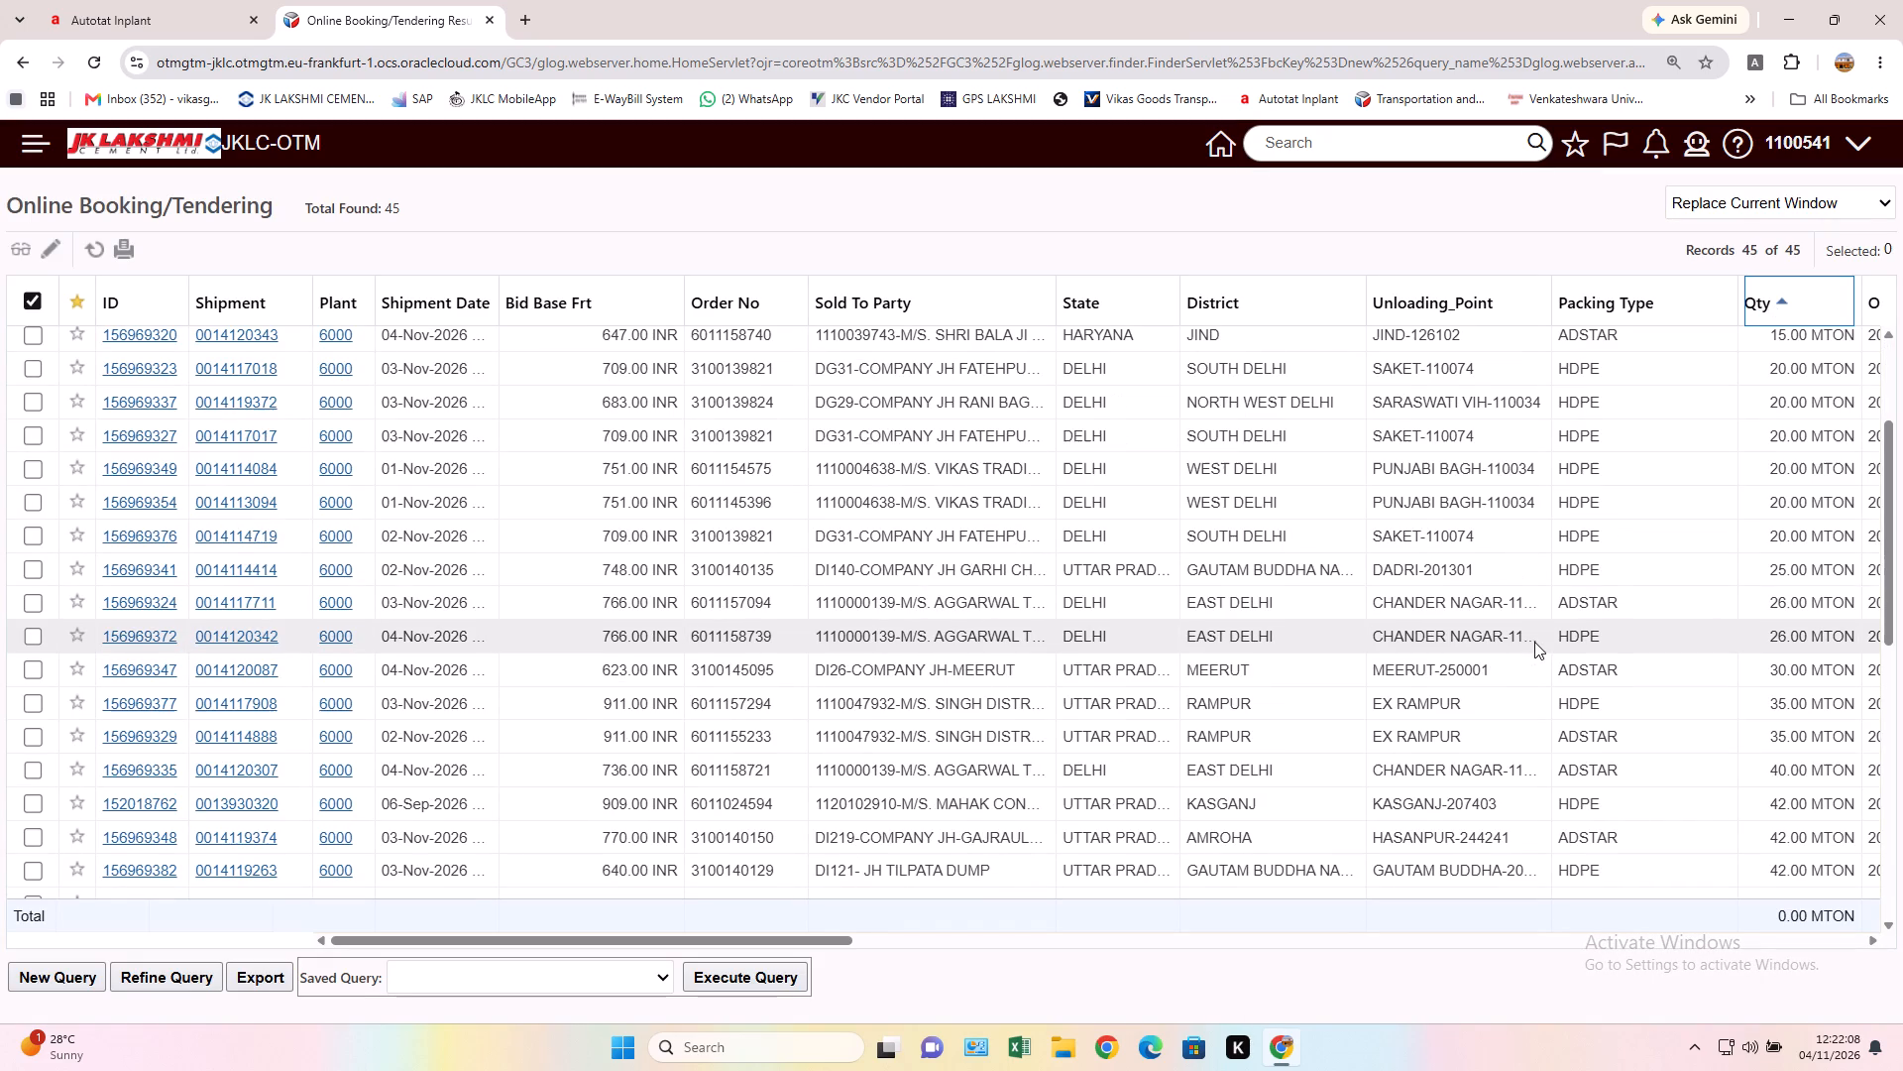
pyautogui.scroll(-3, 1488, 746)
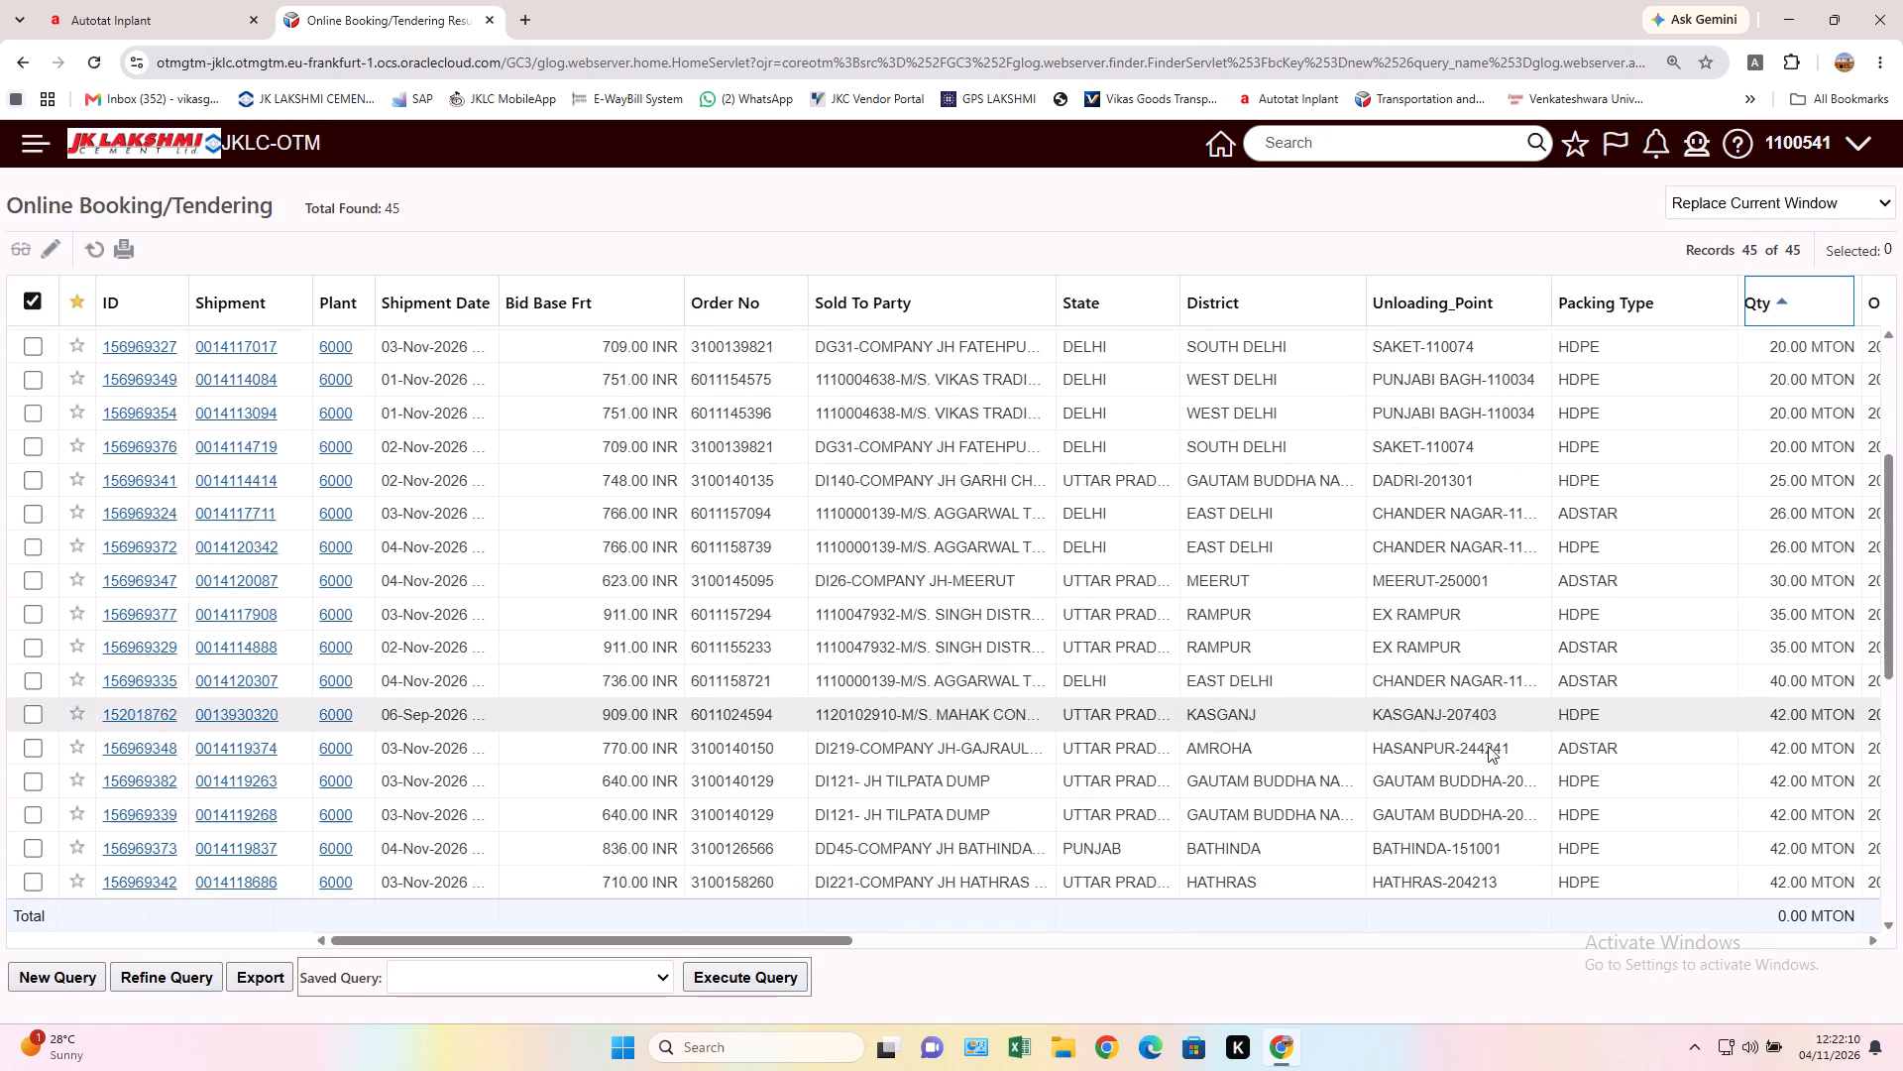
pyautogui.scroll(-4, 1488, 746)
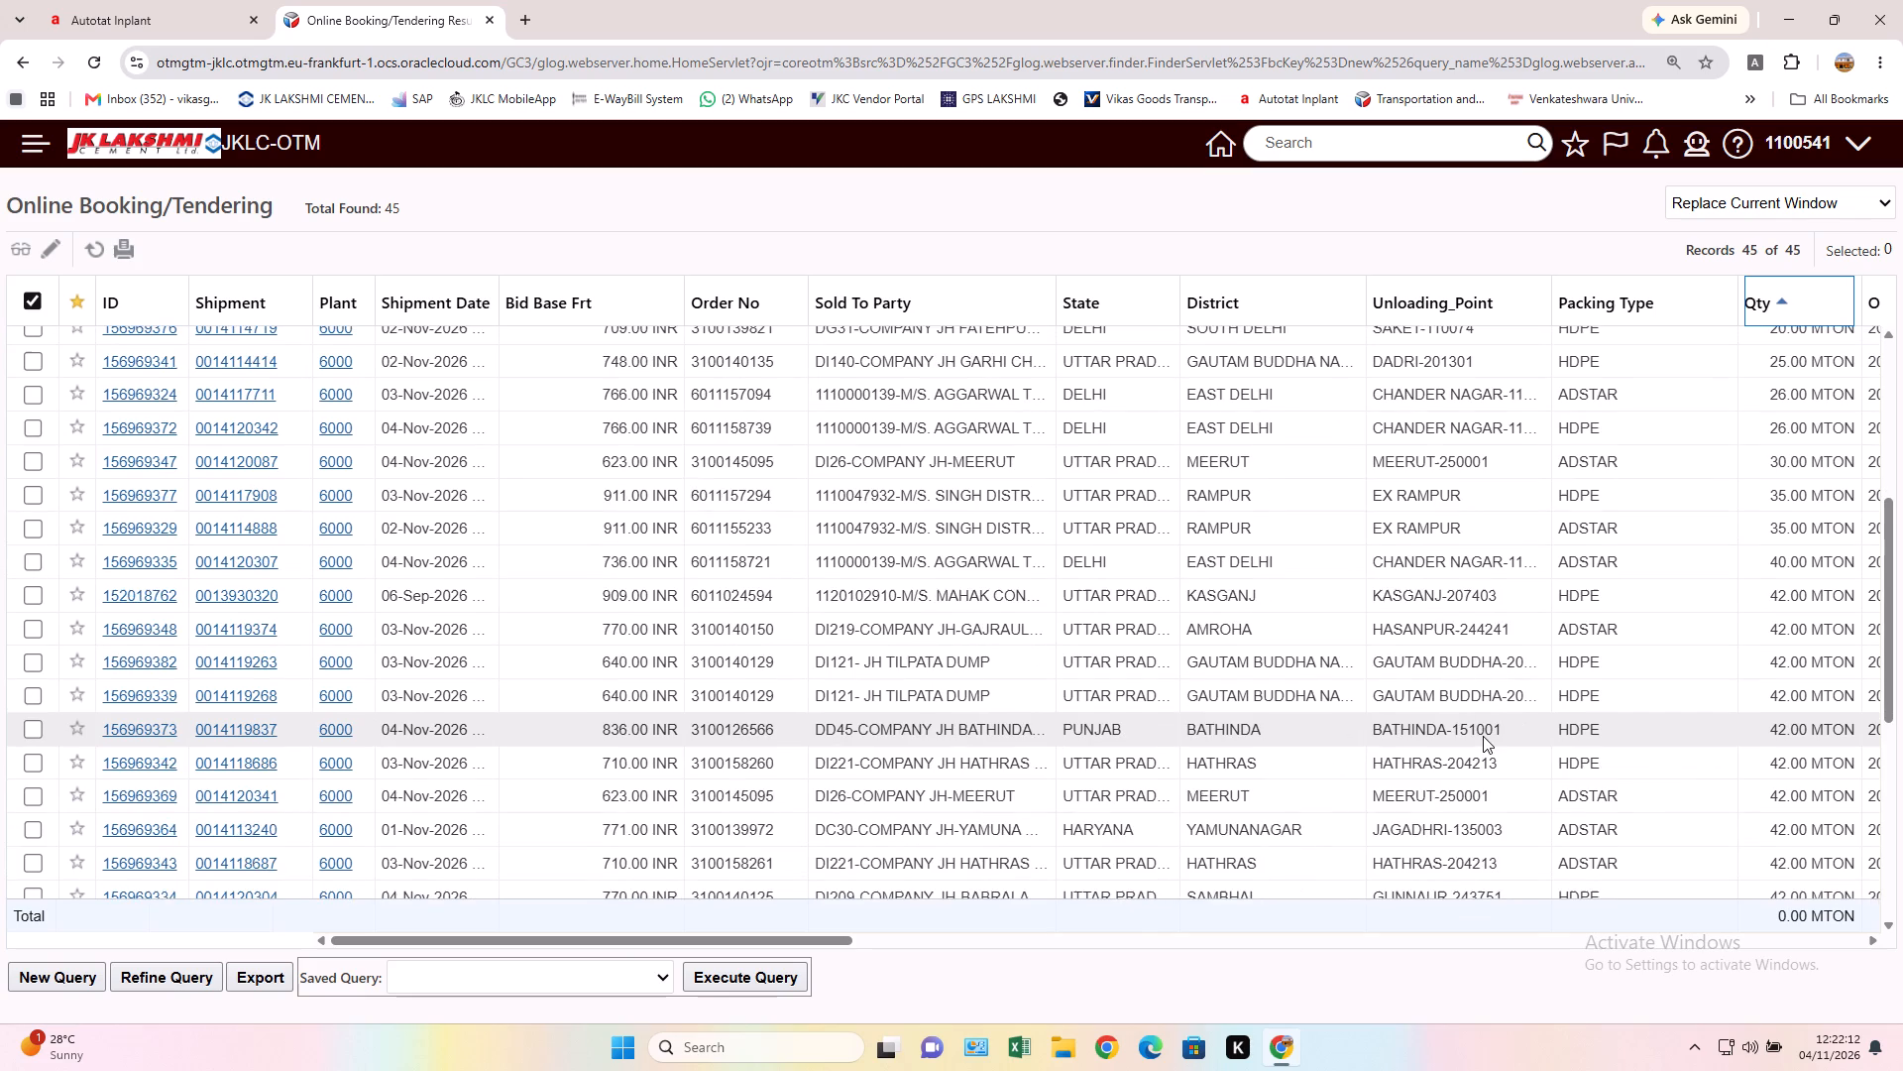
pyautogui.scroll(-4, 1483, 736)
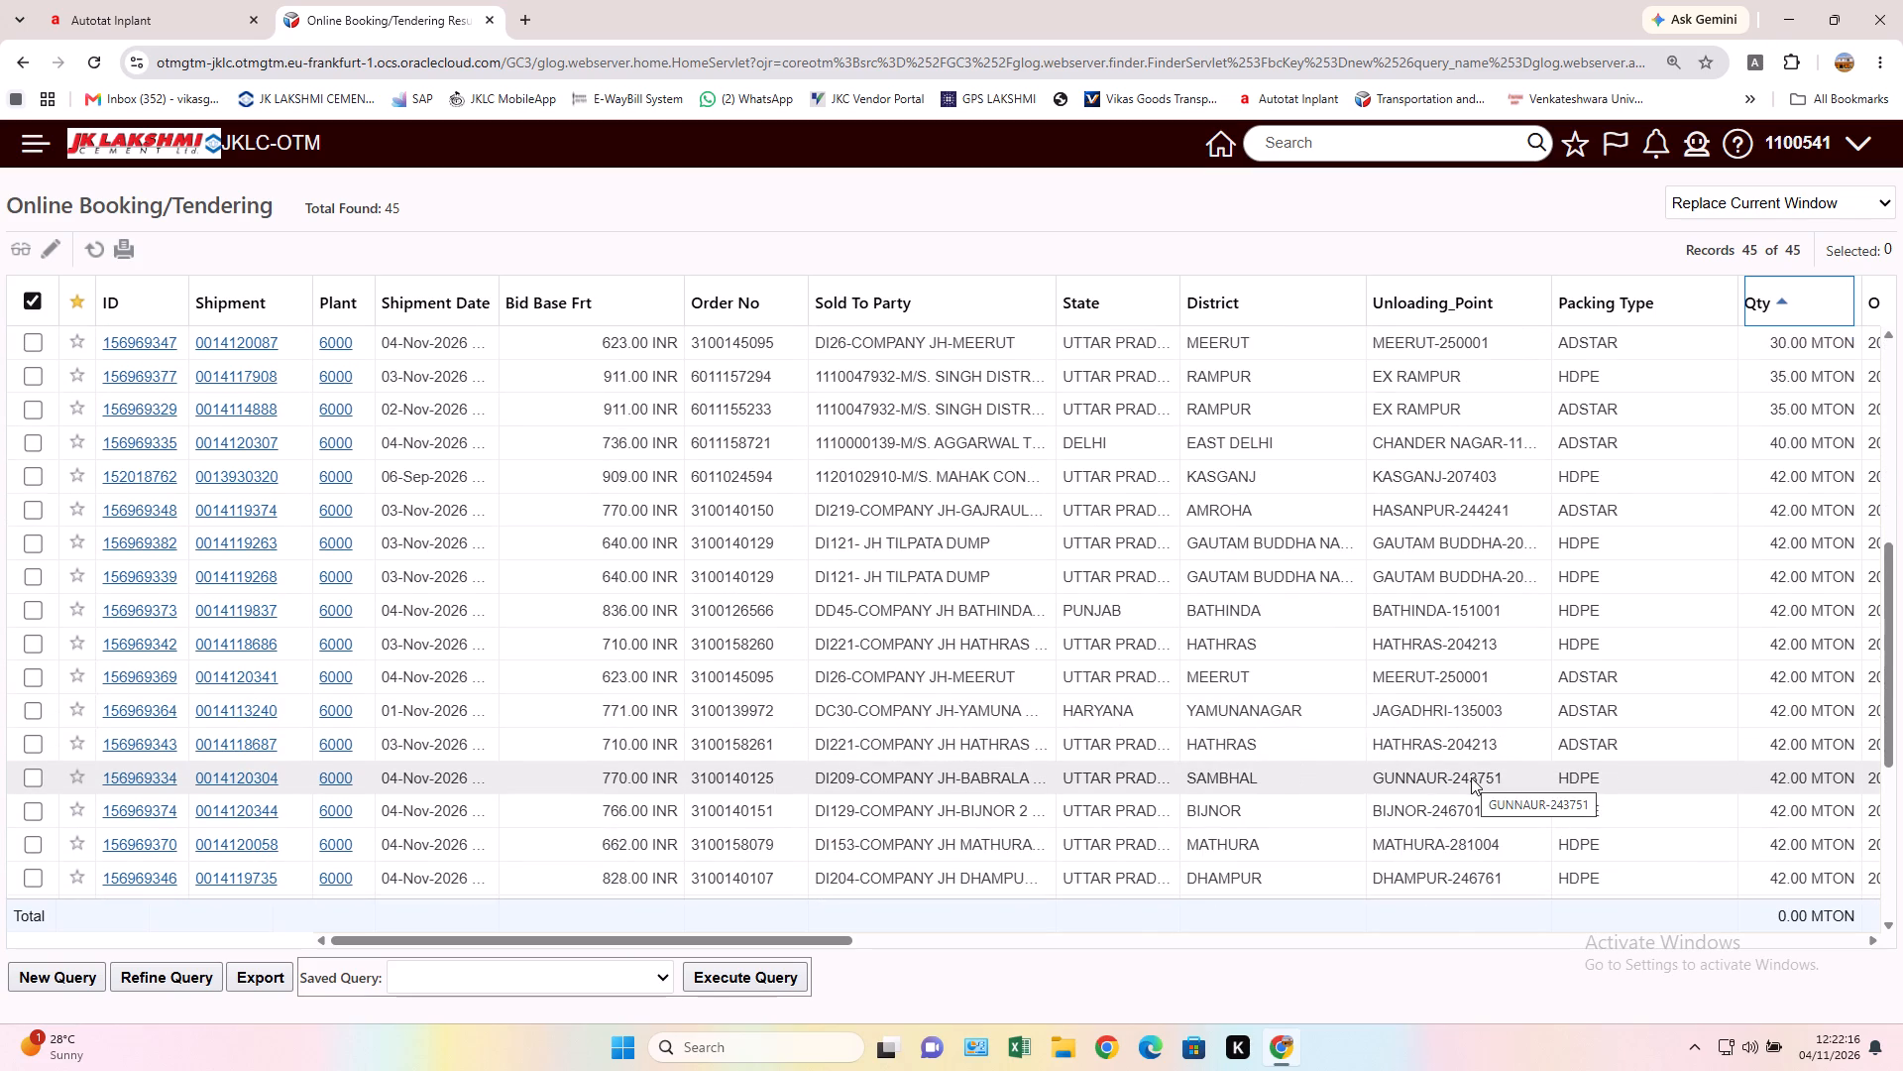
pyautogui.scroll(-11, 1471, 777)
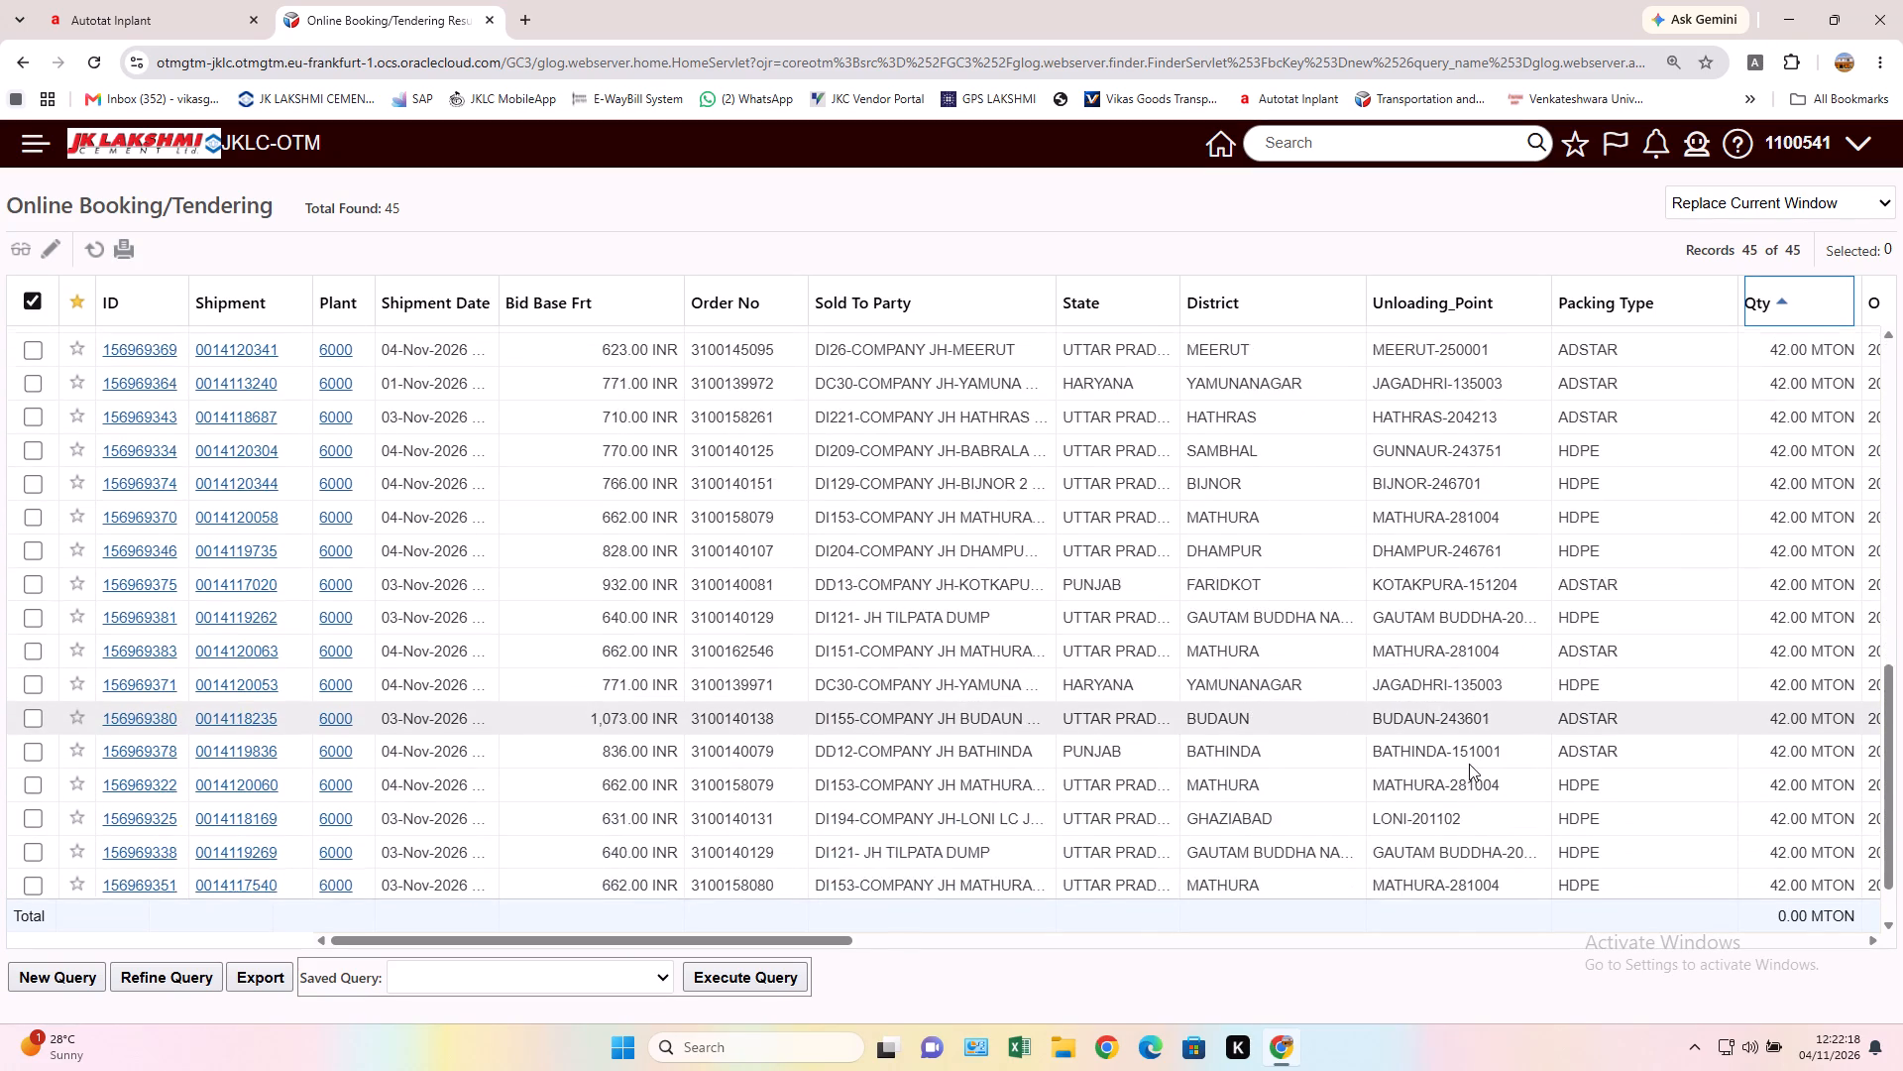
pyautogui.scroll(-11, 1469, 763)
pyautogui.scroll(12, 1469, 760)
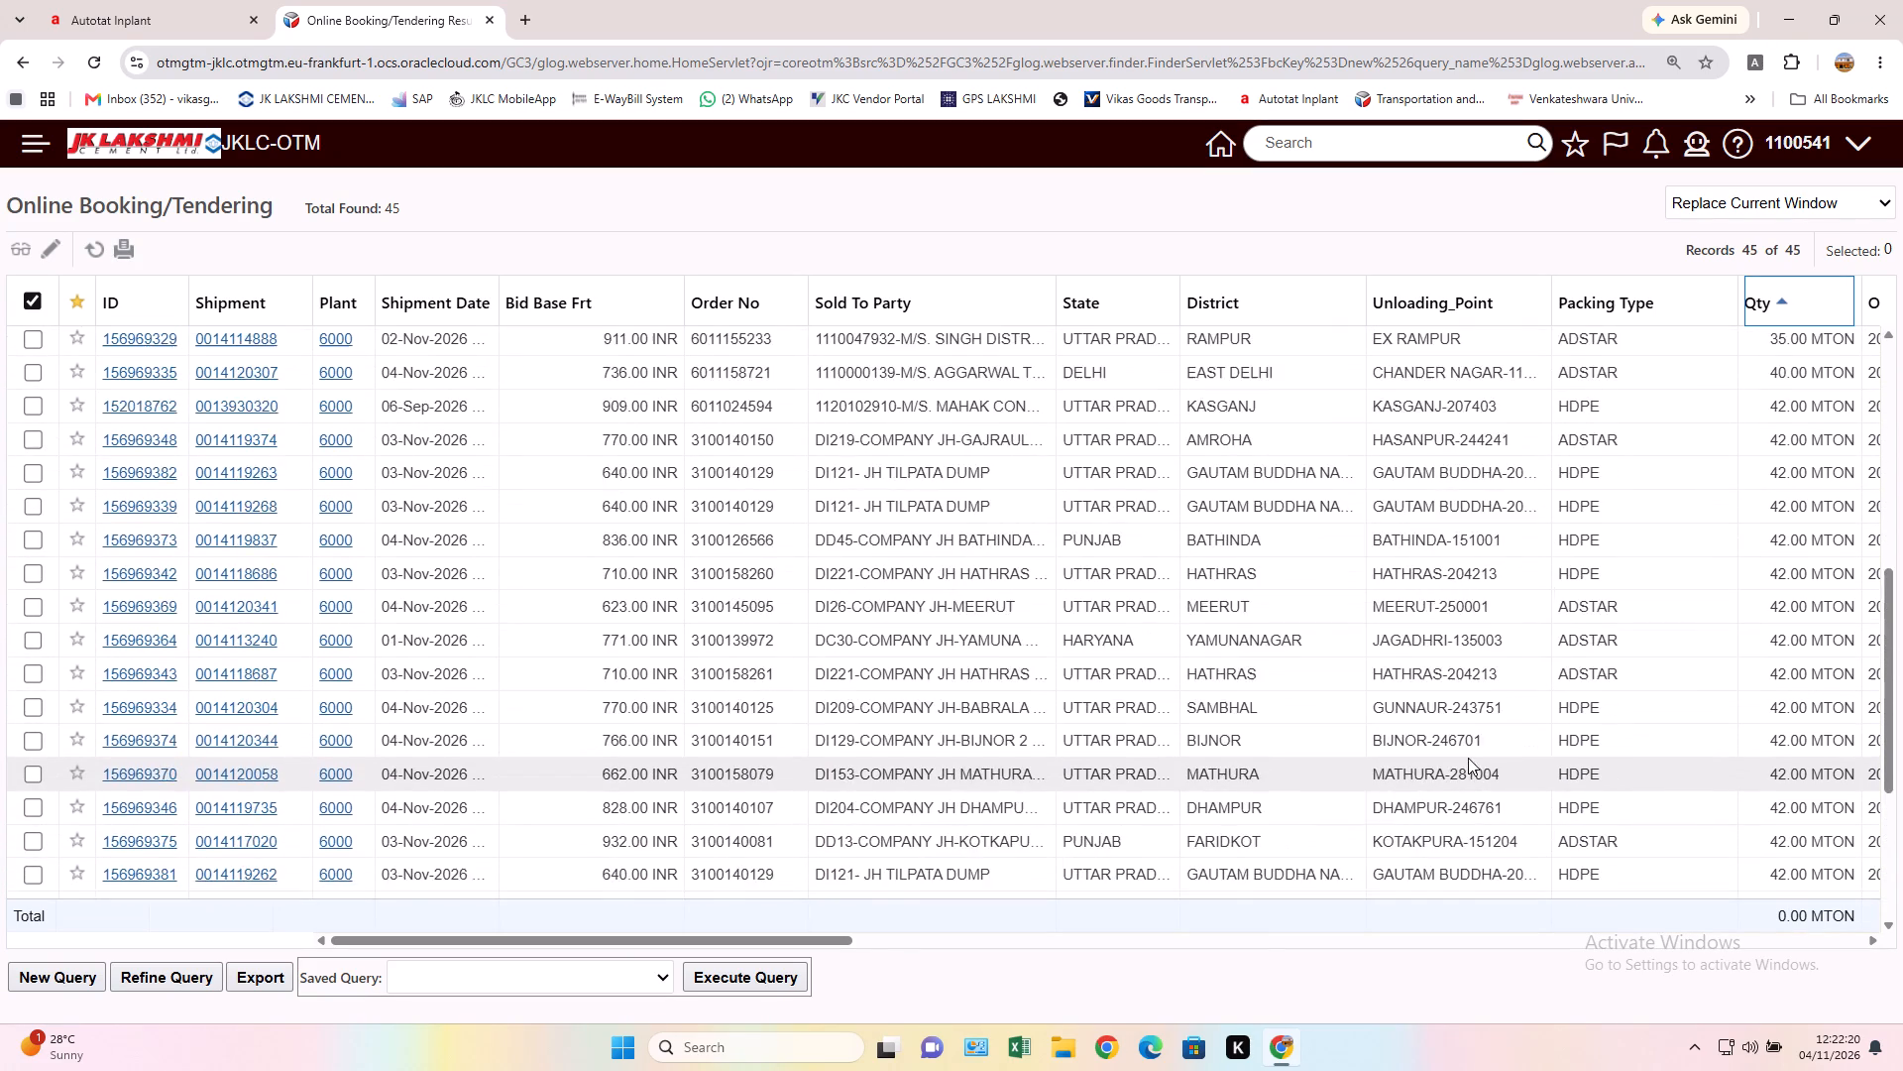
pyautogui.scroll(15, 1468, 758)
pyautogui.scroll(8, 1461, 753)
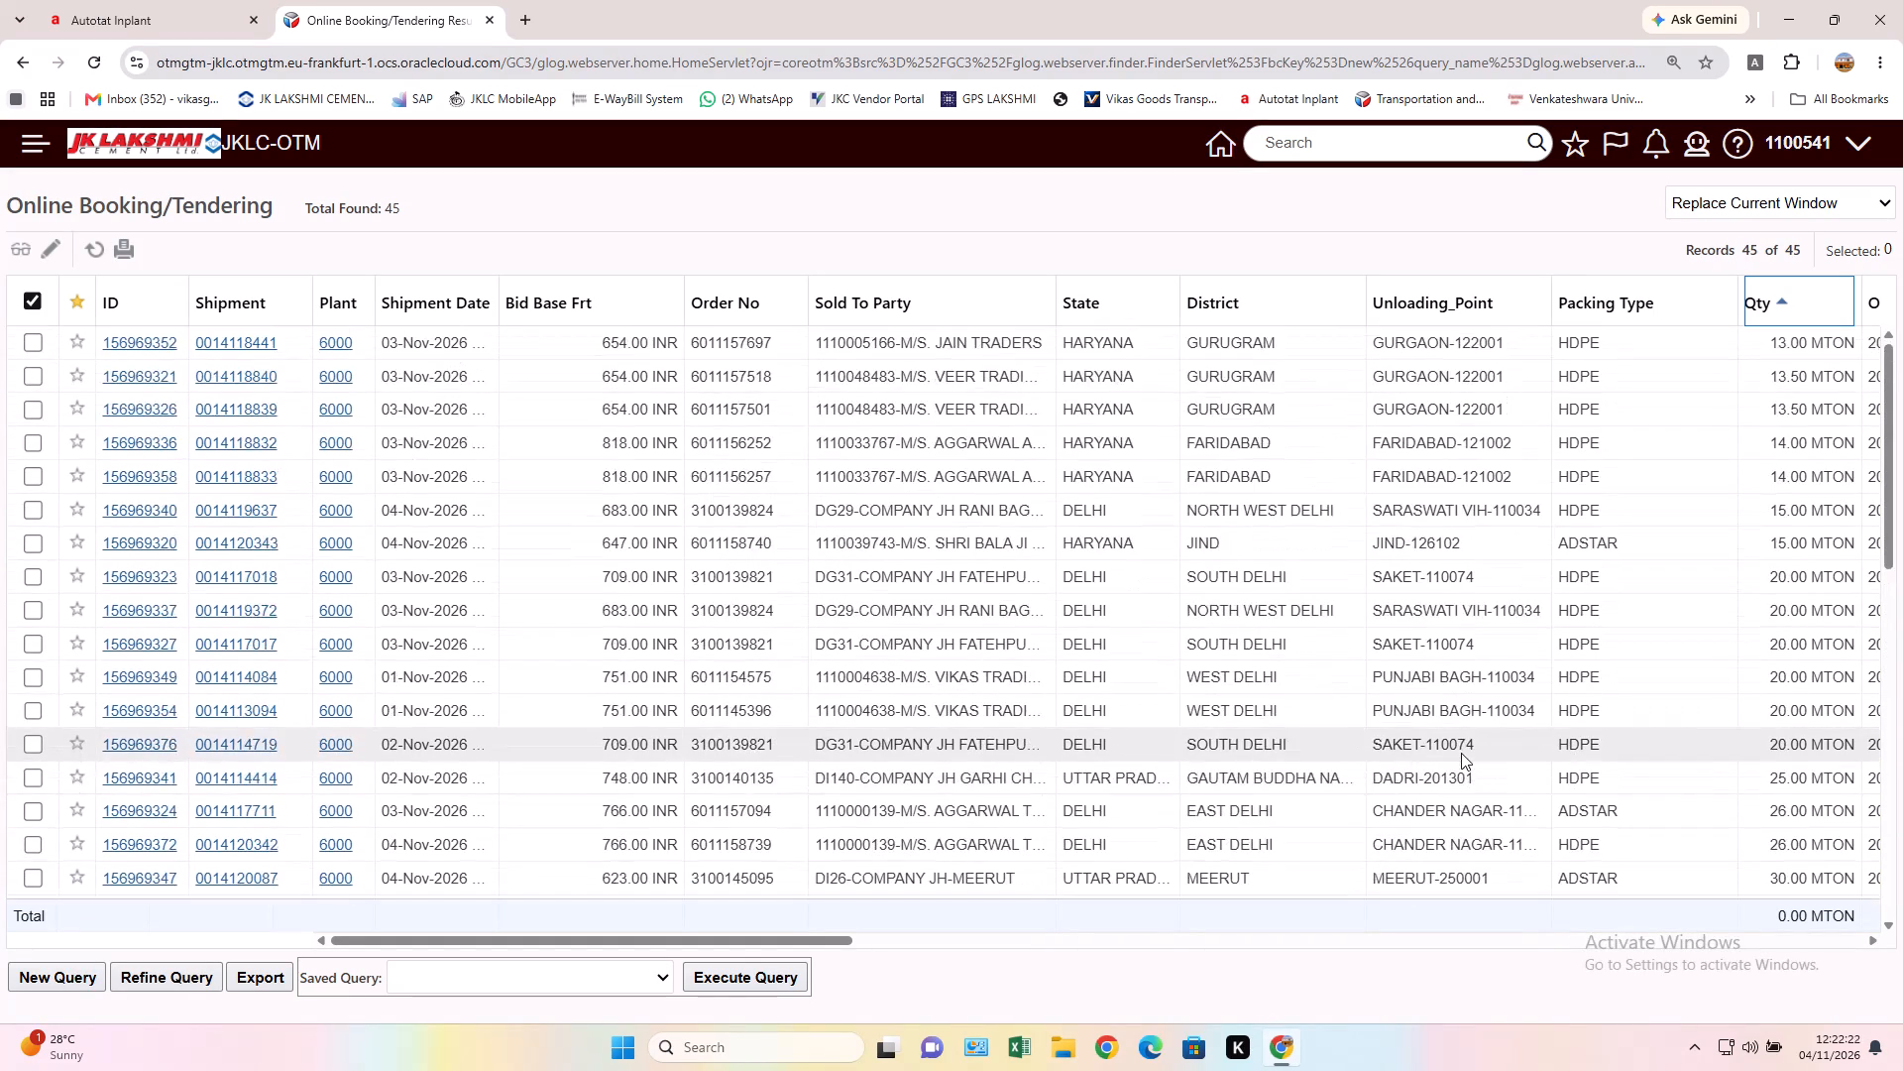
pyautogui.scroll(8, 1461, 753)
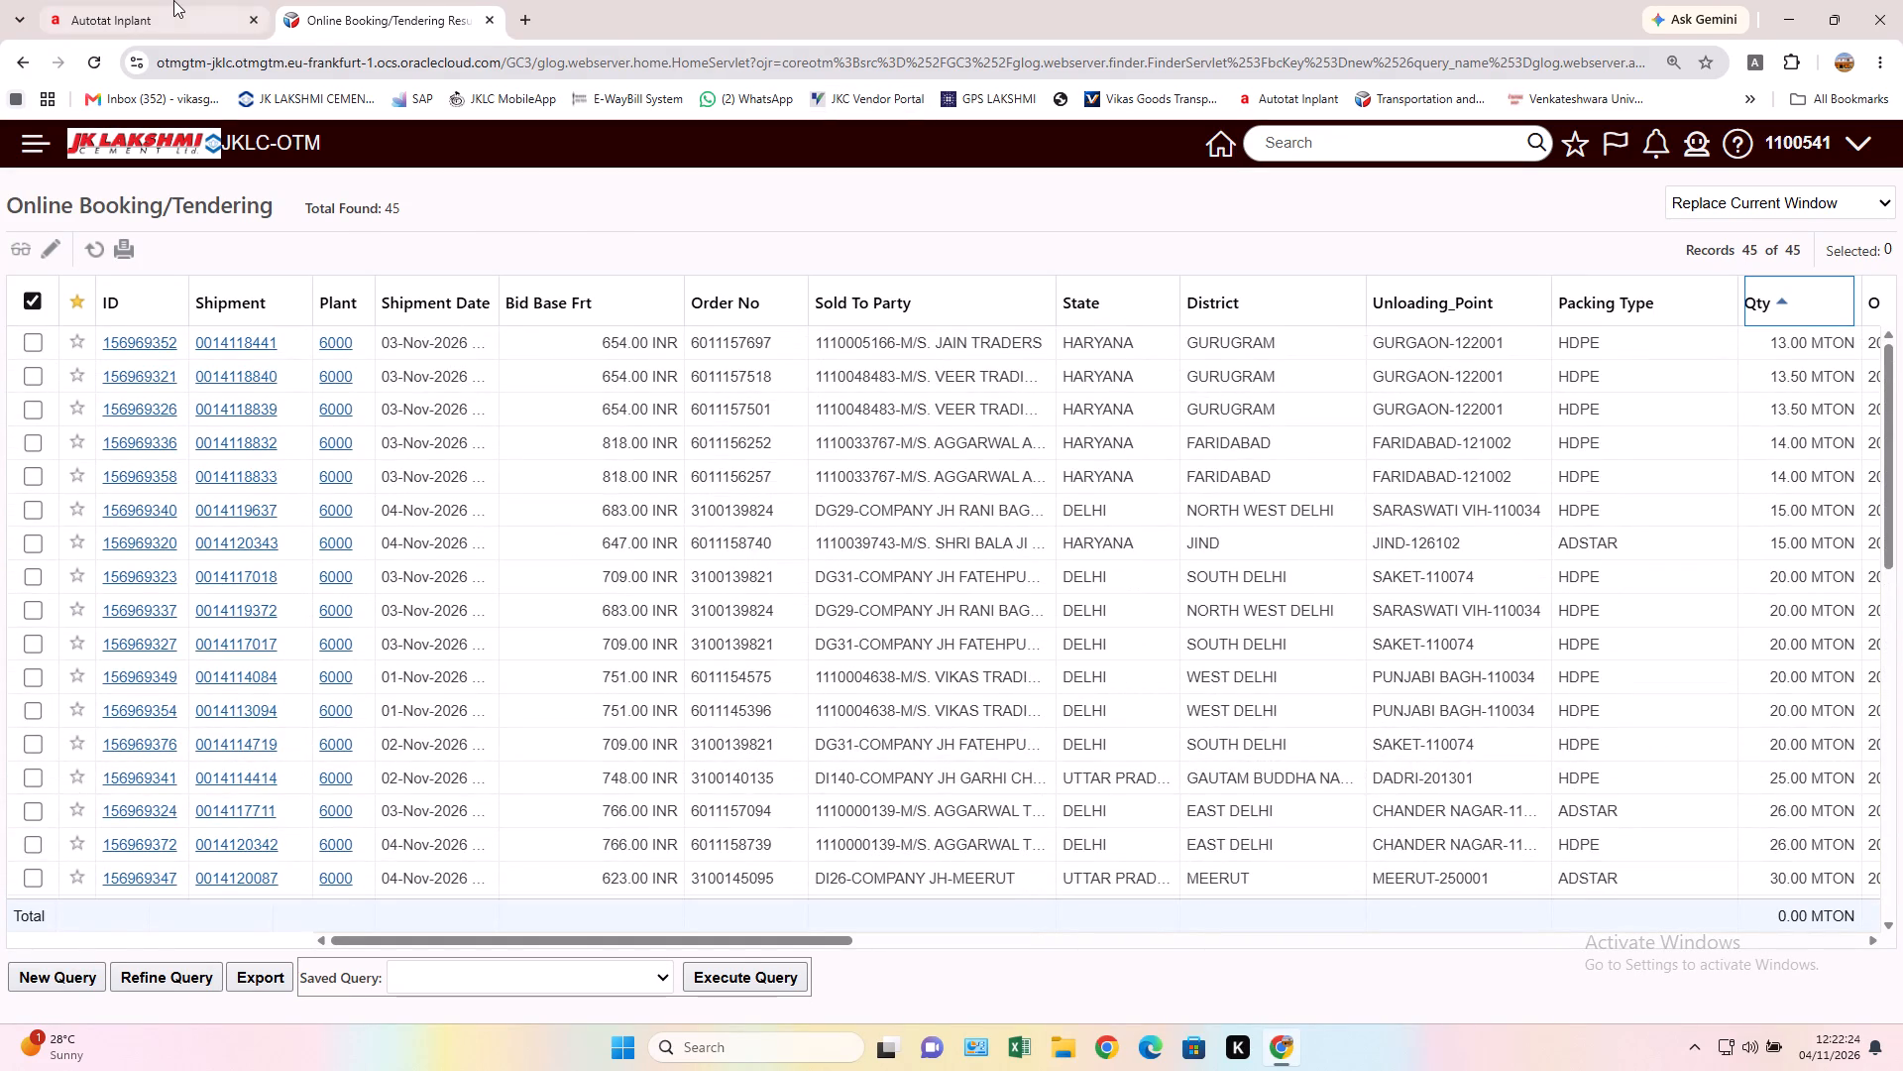
# Switch to the Autotat Inplant page and list the yet-to-start auction orders at 200 per page.
pyautogui.click(173, 0)
pyautogui.click(395, 213)
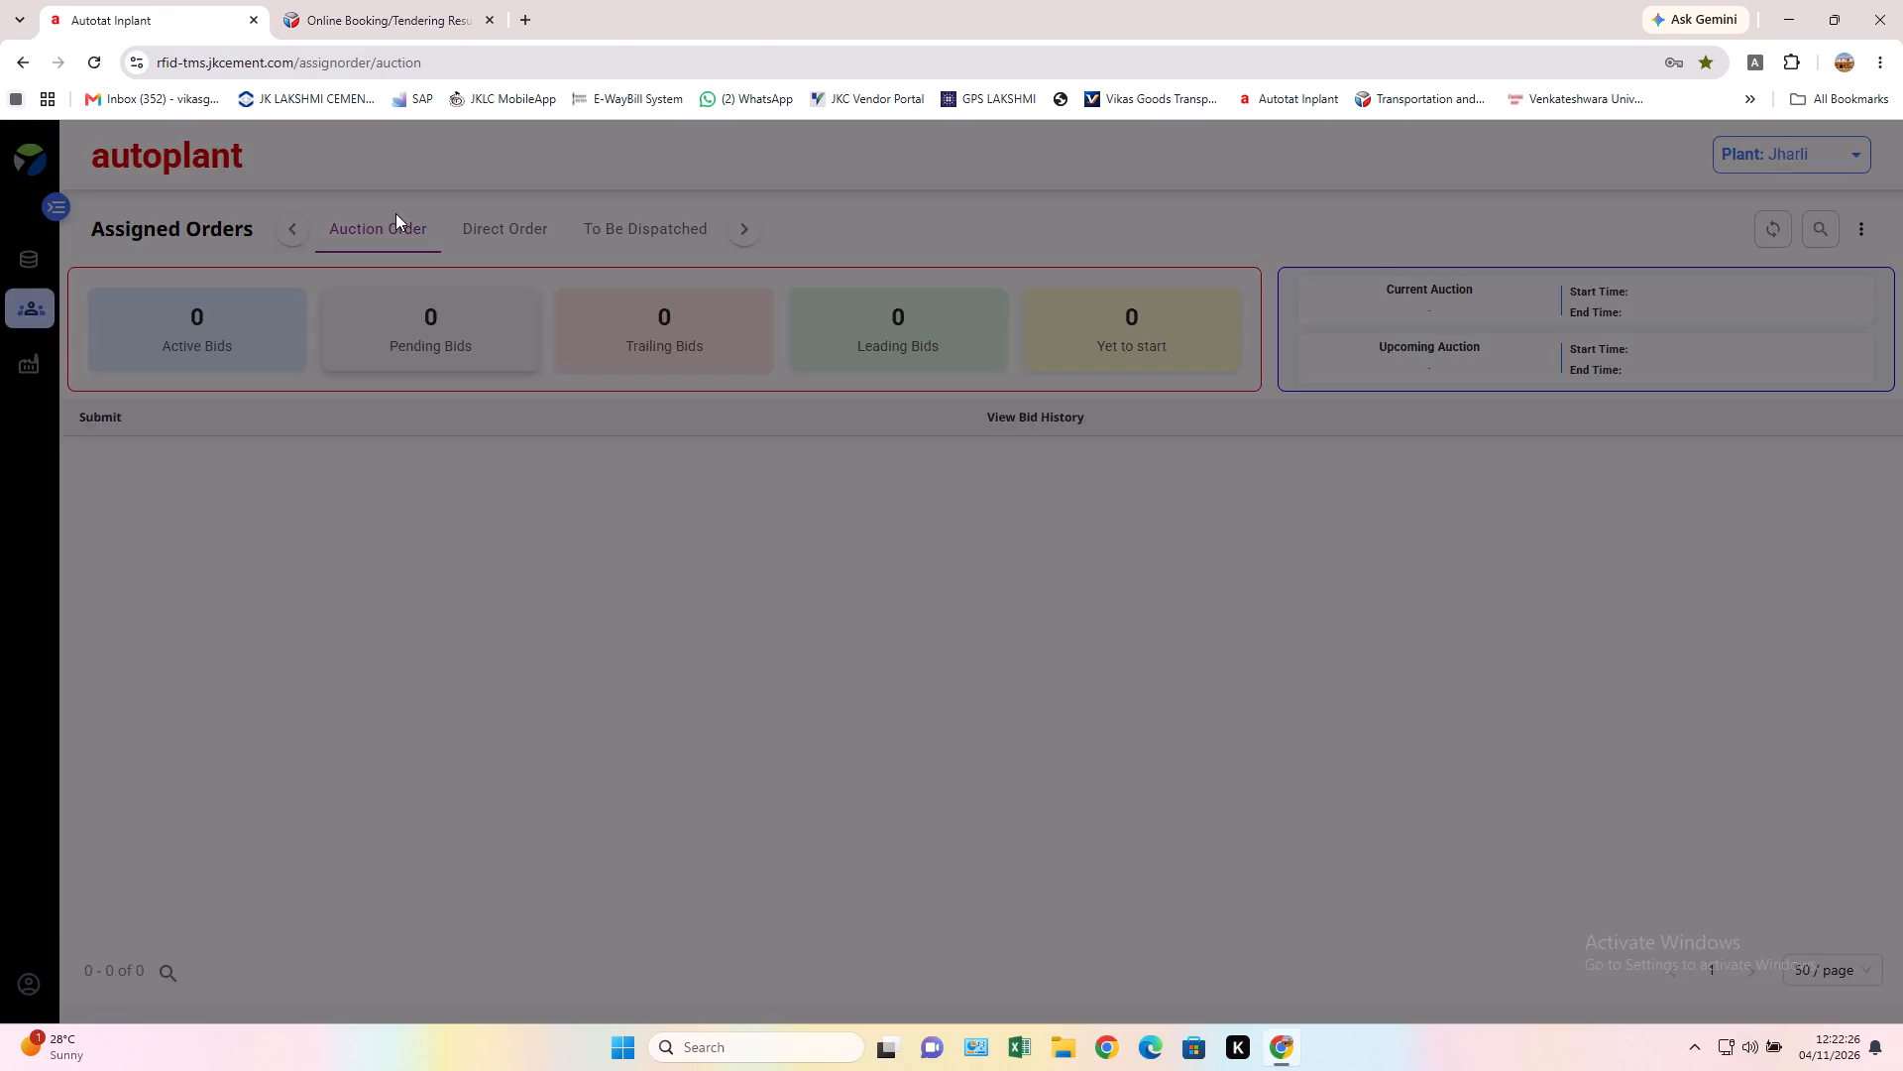
pyautogui.click(1113, 353)
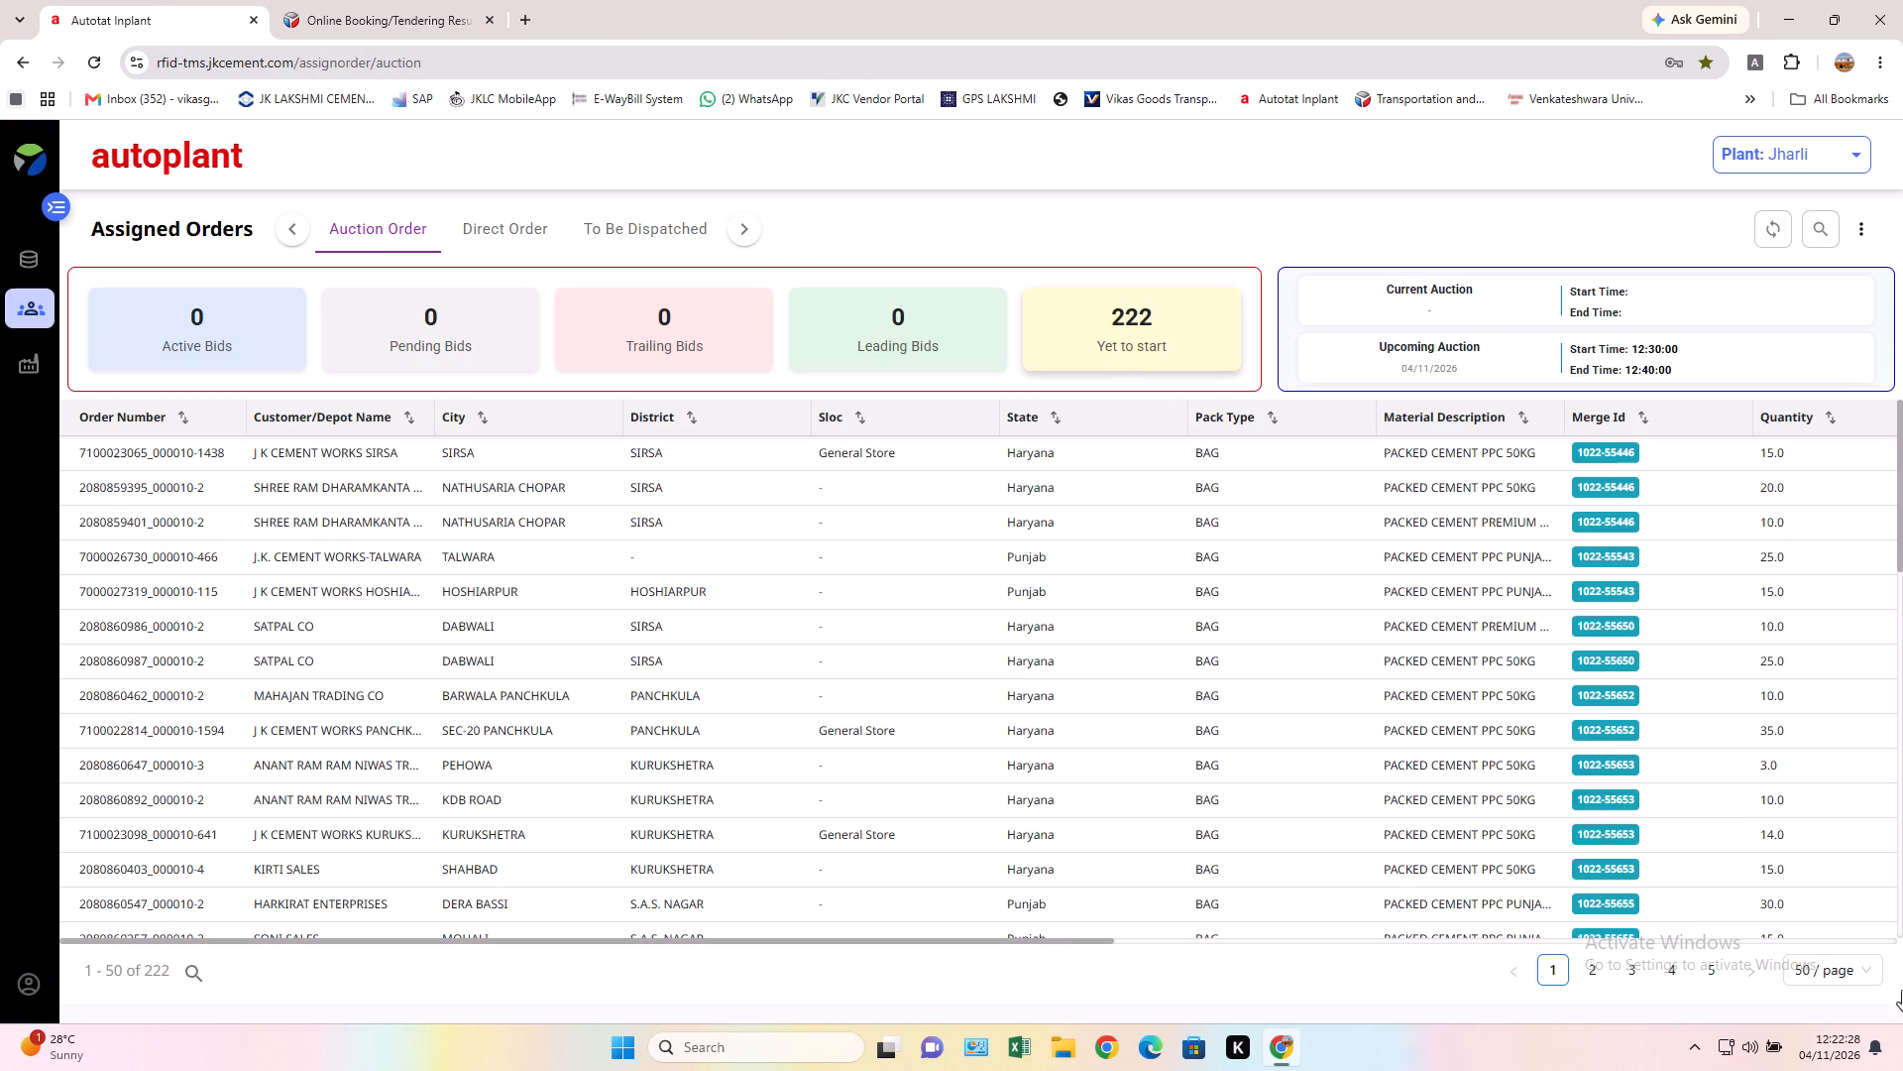
pyautogui.click(1850, 968)
pyautogui.click(1850, 925)
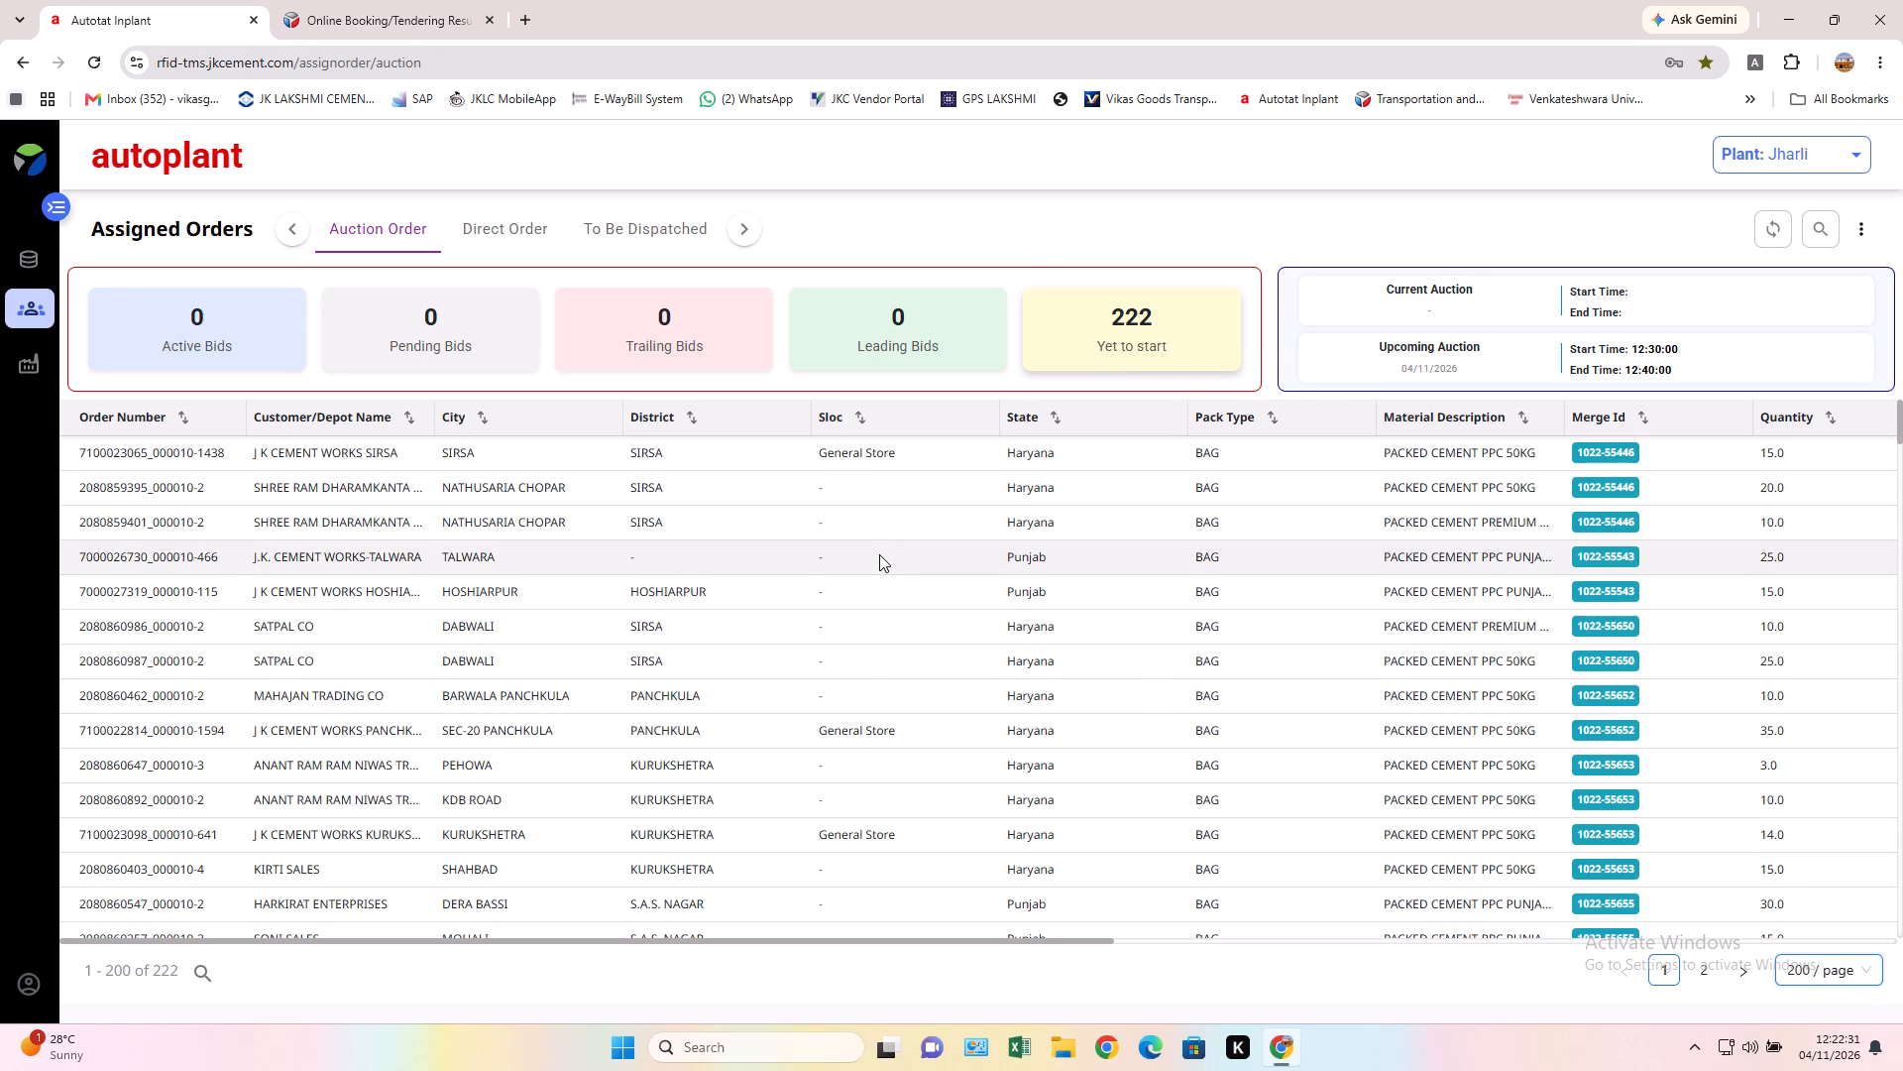
# Look through the yet-to-start auction orders for the Jharli plant, checking destinations, materials, merge IDs and quantities.
pyautogui.scroll(-15, 879, 554)
pyautogui.scroll(-15, 882, 559)
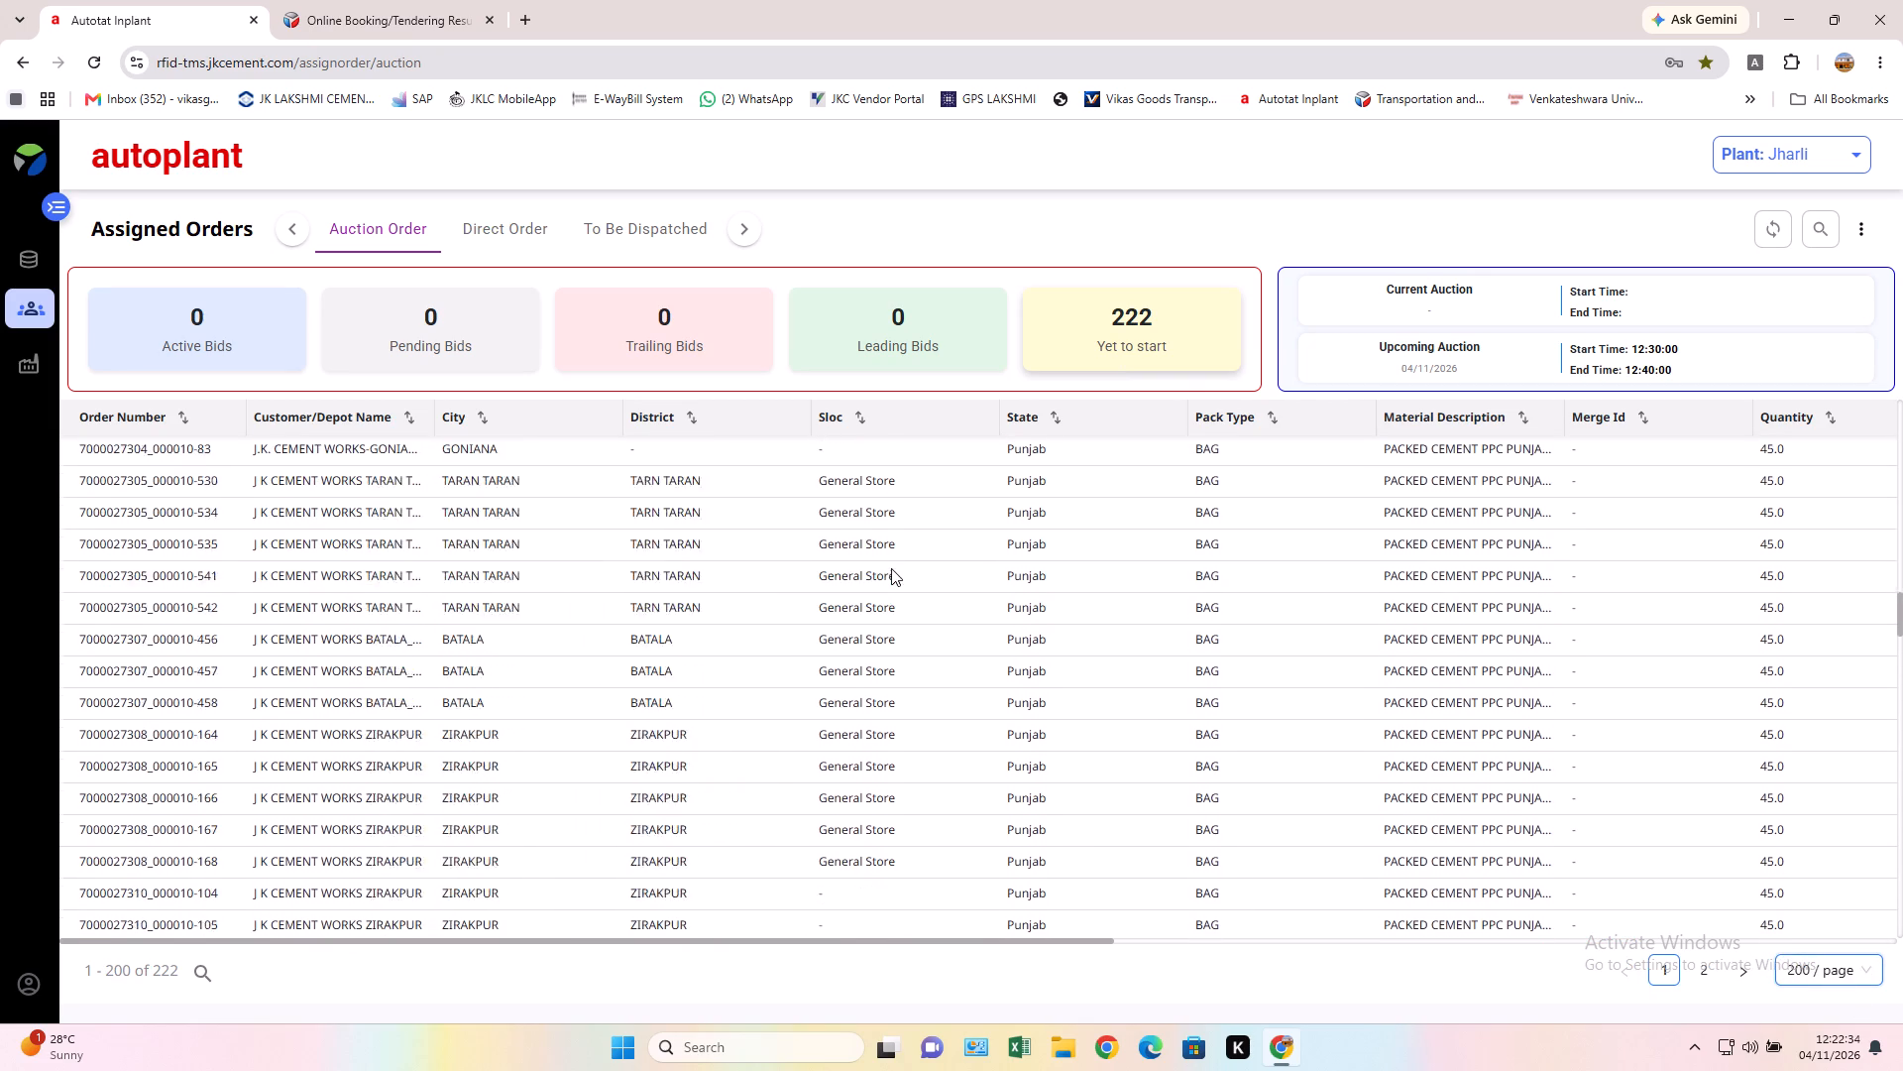
pyautogui.scroll(-15, 891, 568)
pyautogui.scroll(-15, 891, 580)
pyautogui.scroll(-8, 895, 585)
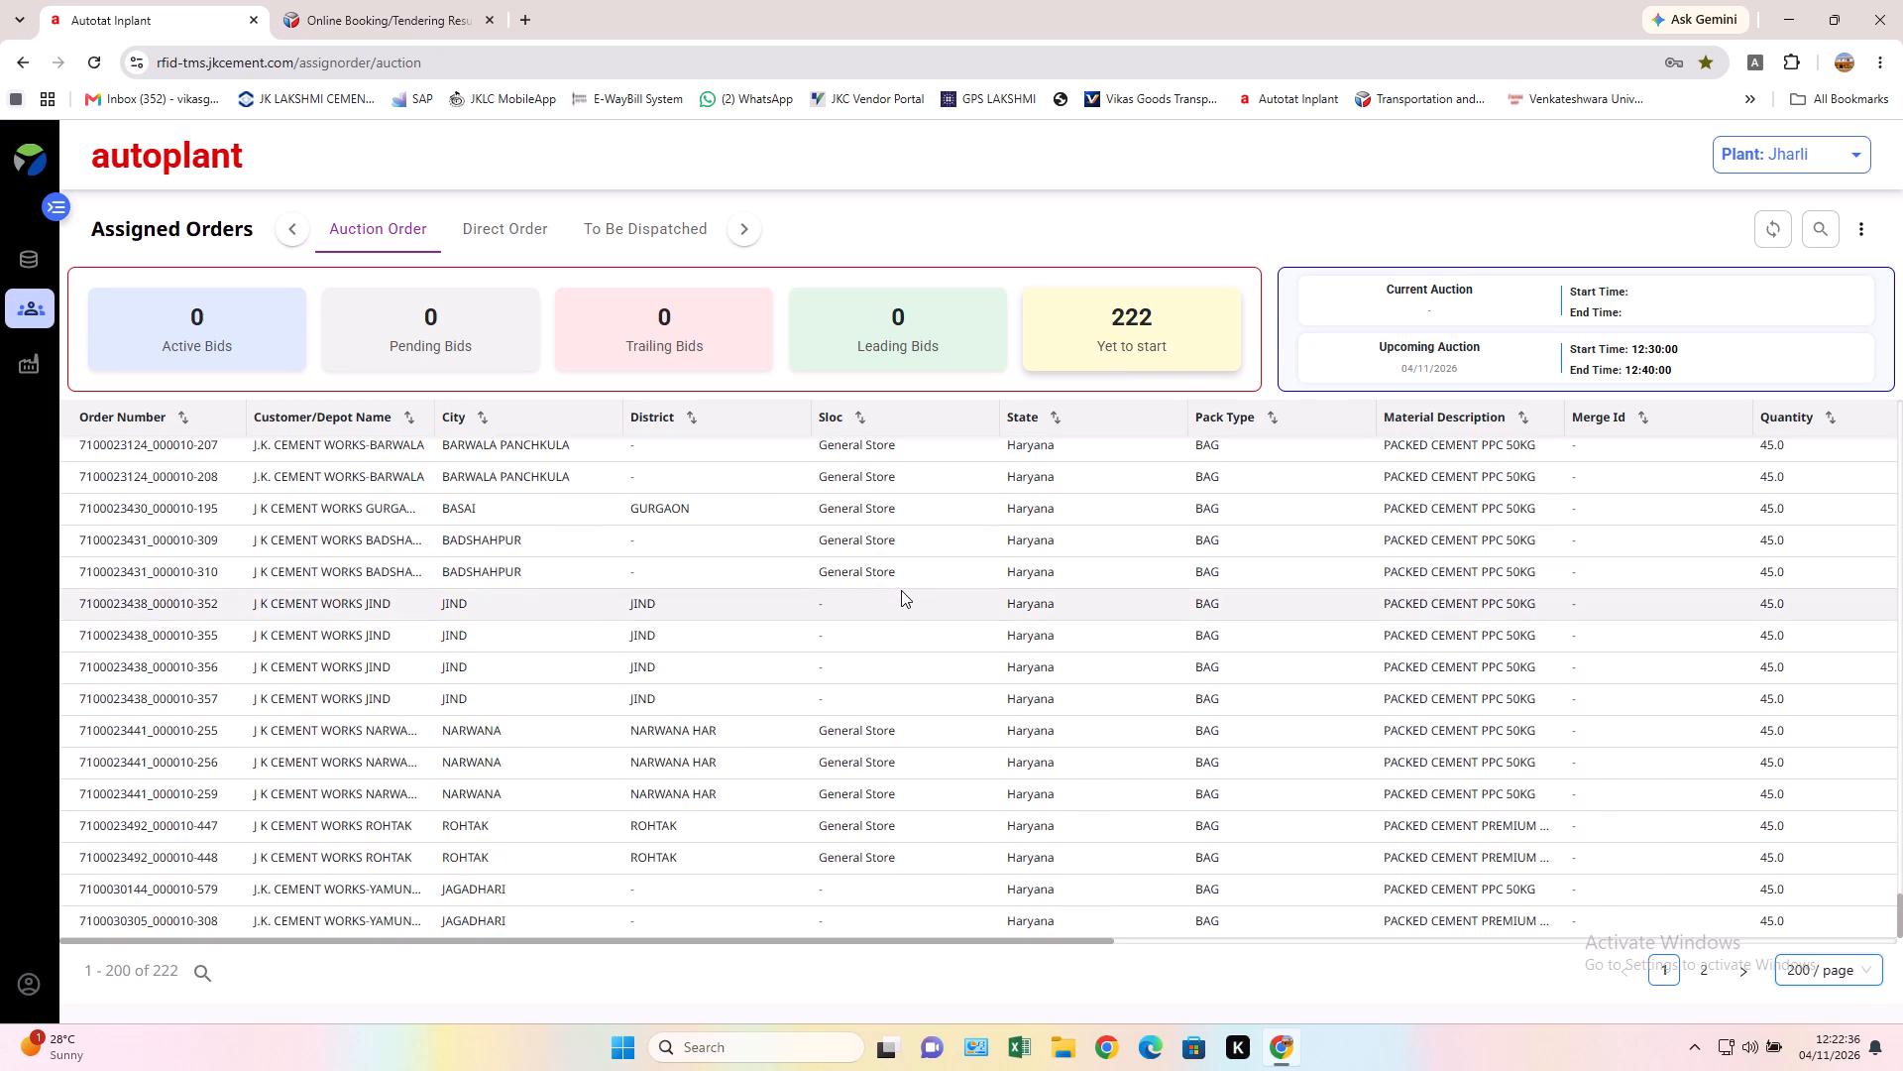
pyautogui.scroll(-14, 900, 587)
pyautogui.scroll(2, 900, 587)
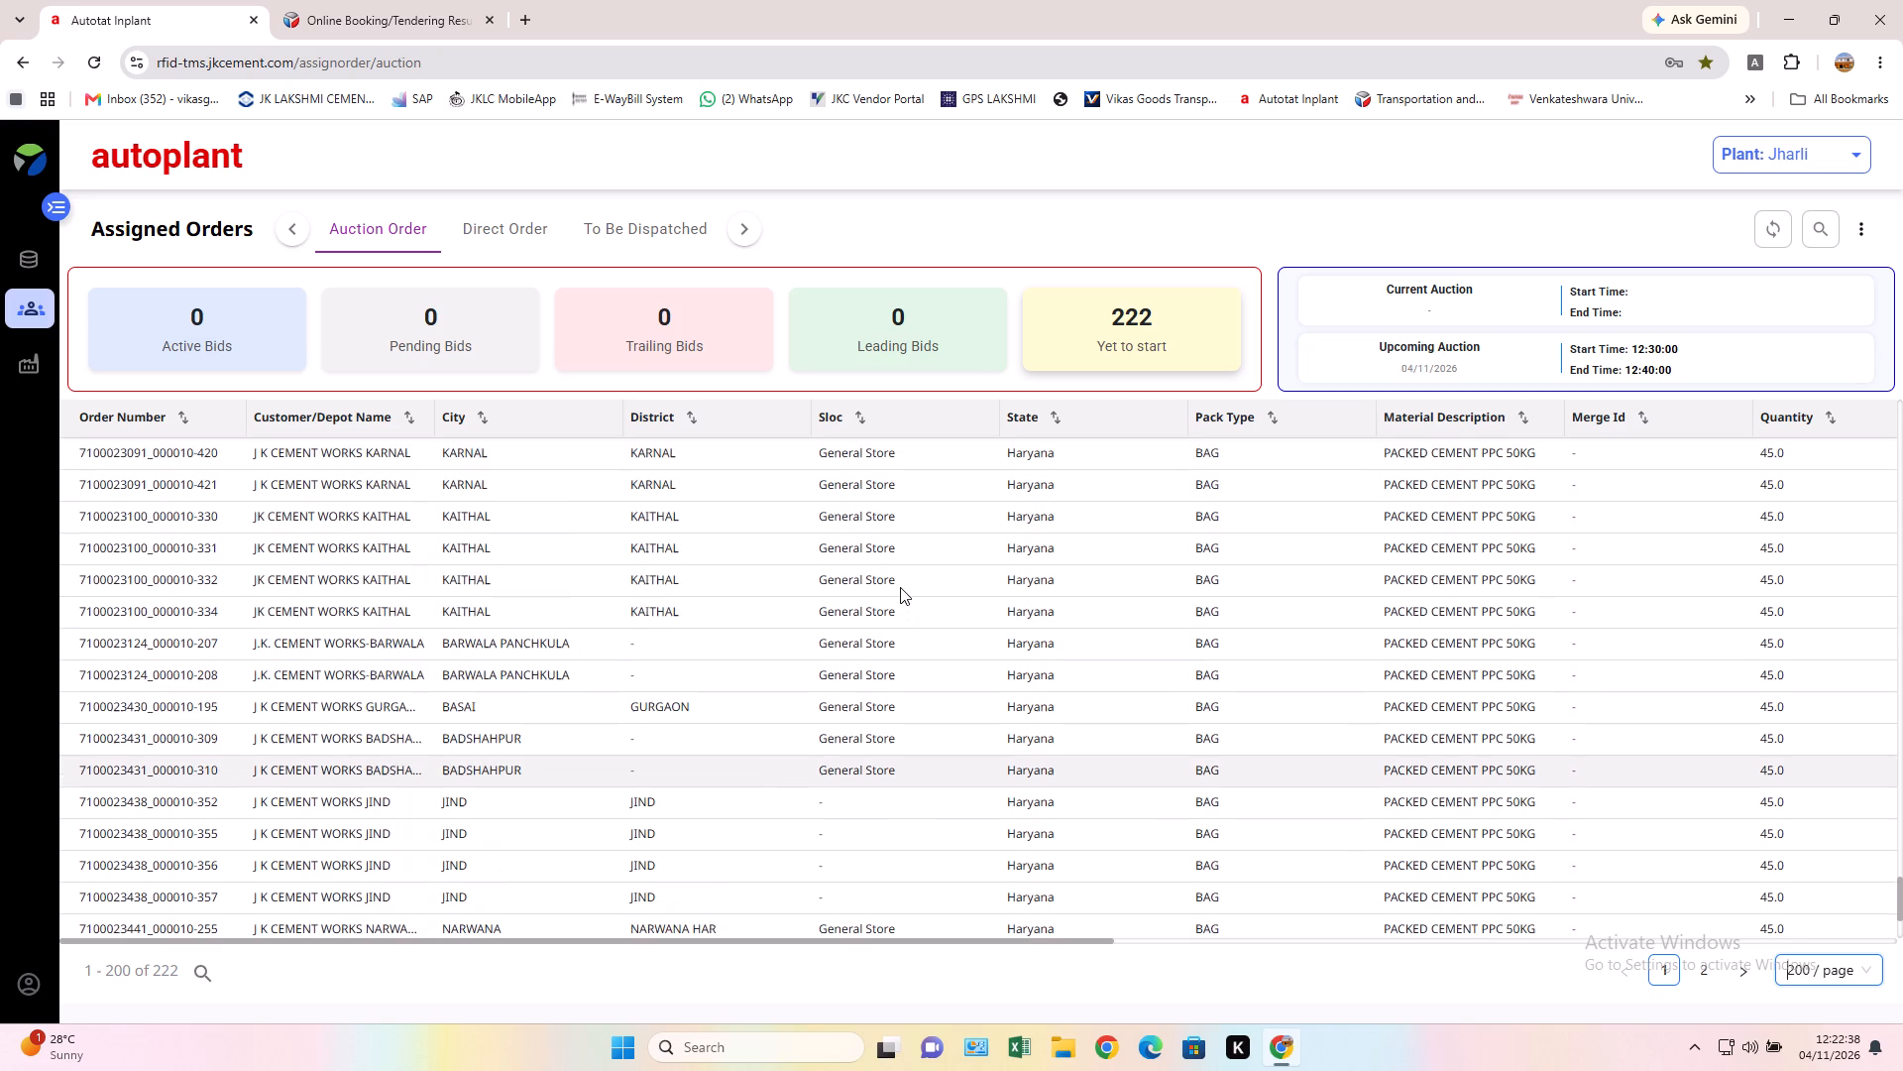
pyautogui.scroll(18, 900, 587)
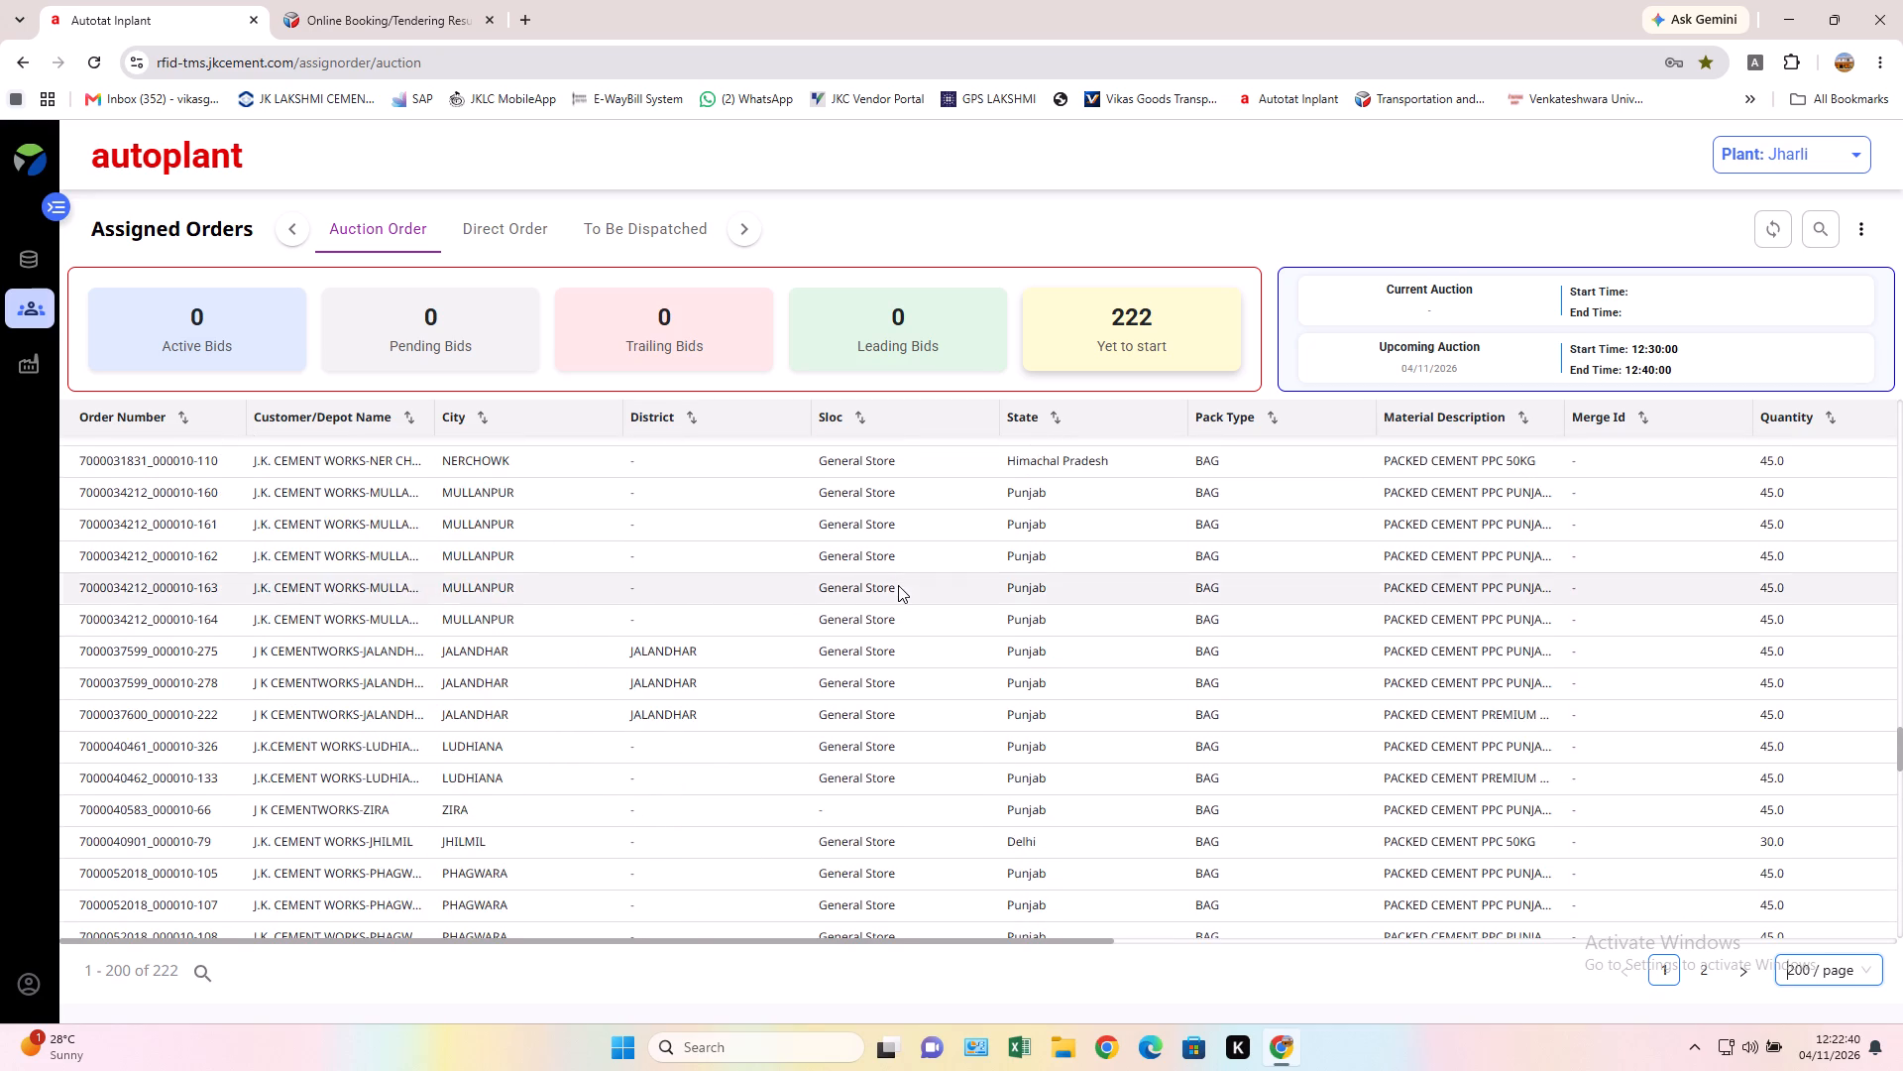
pyautogui.scroll(19, 898, 585)
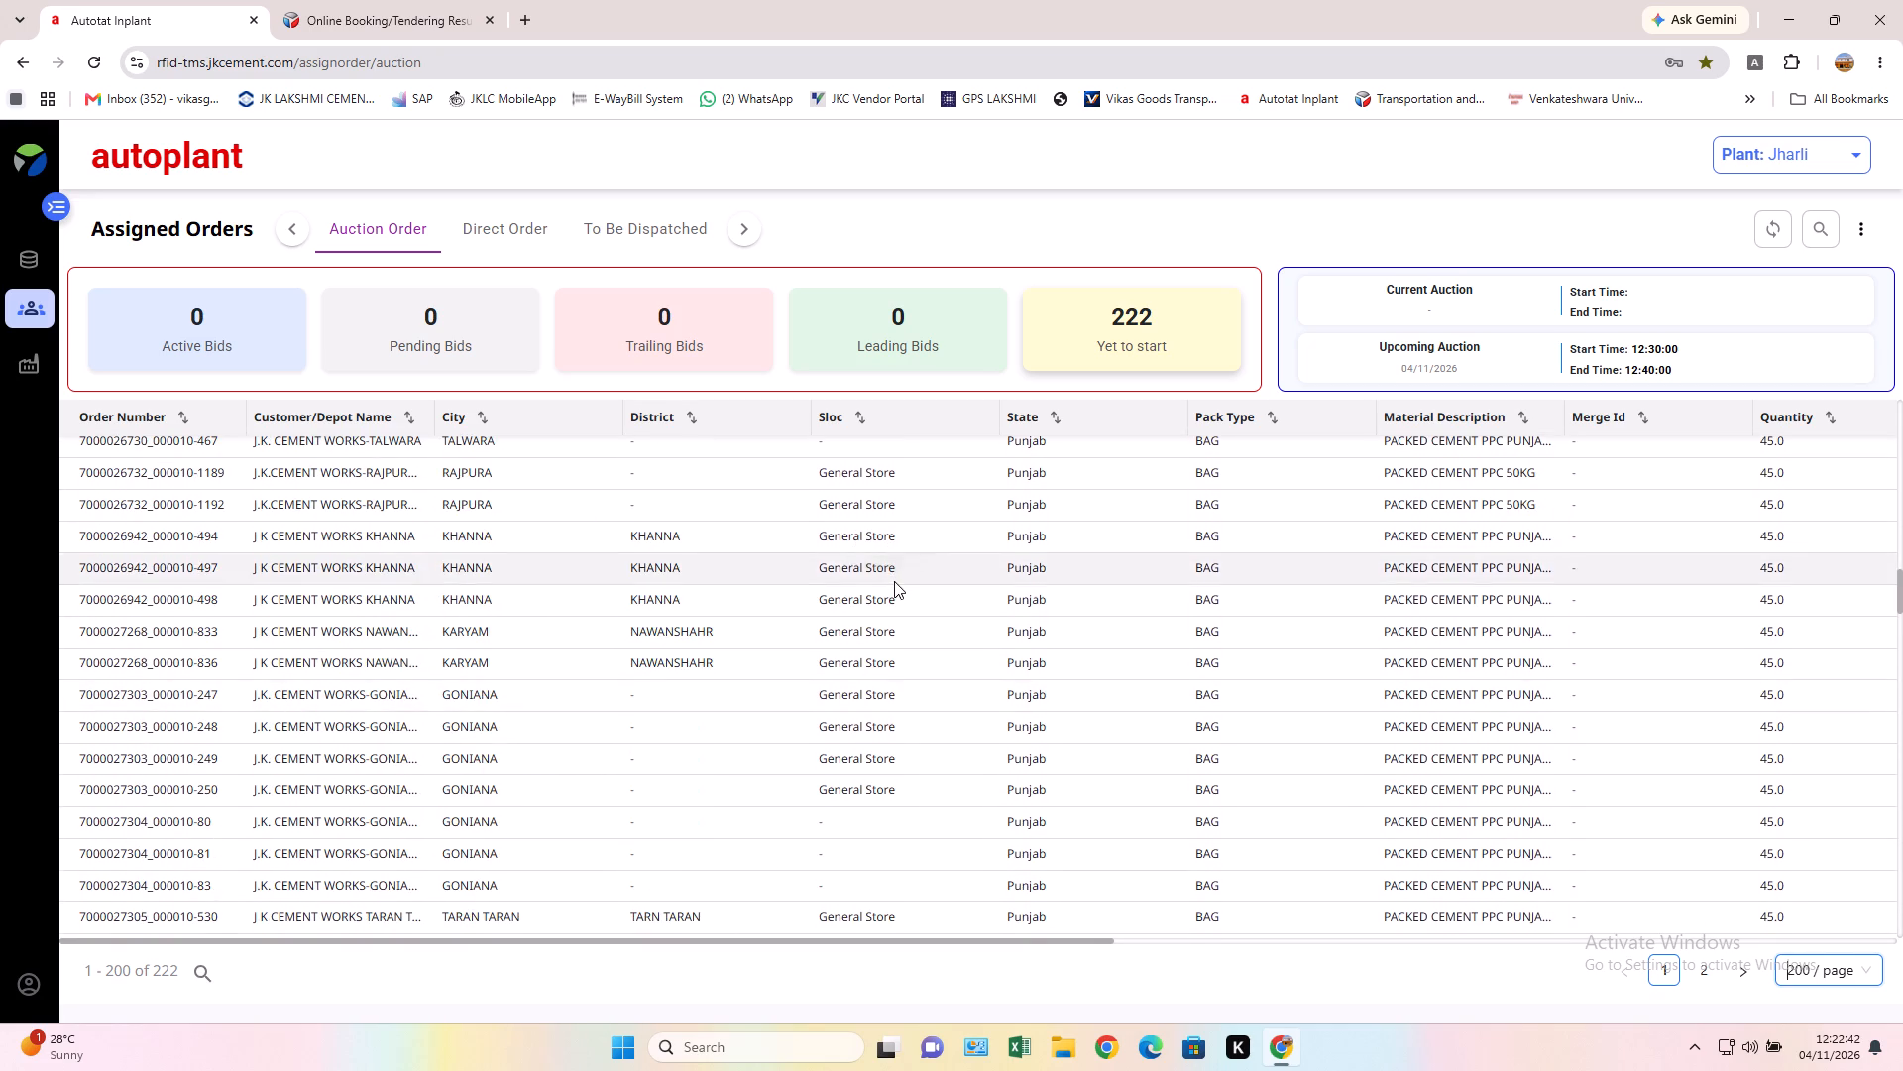
pyautogui.scroll(14, 894, 581)
pyautogui.scroll(7, 894, 581)
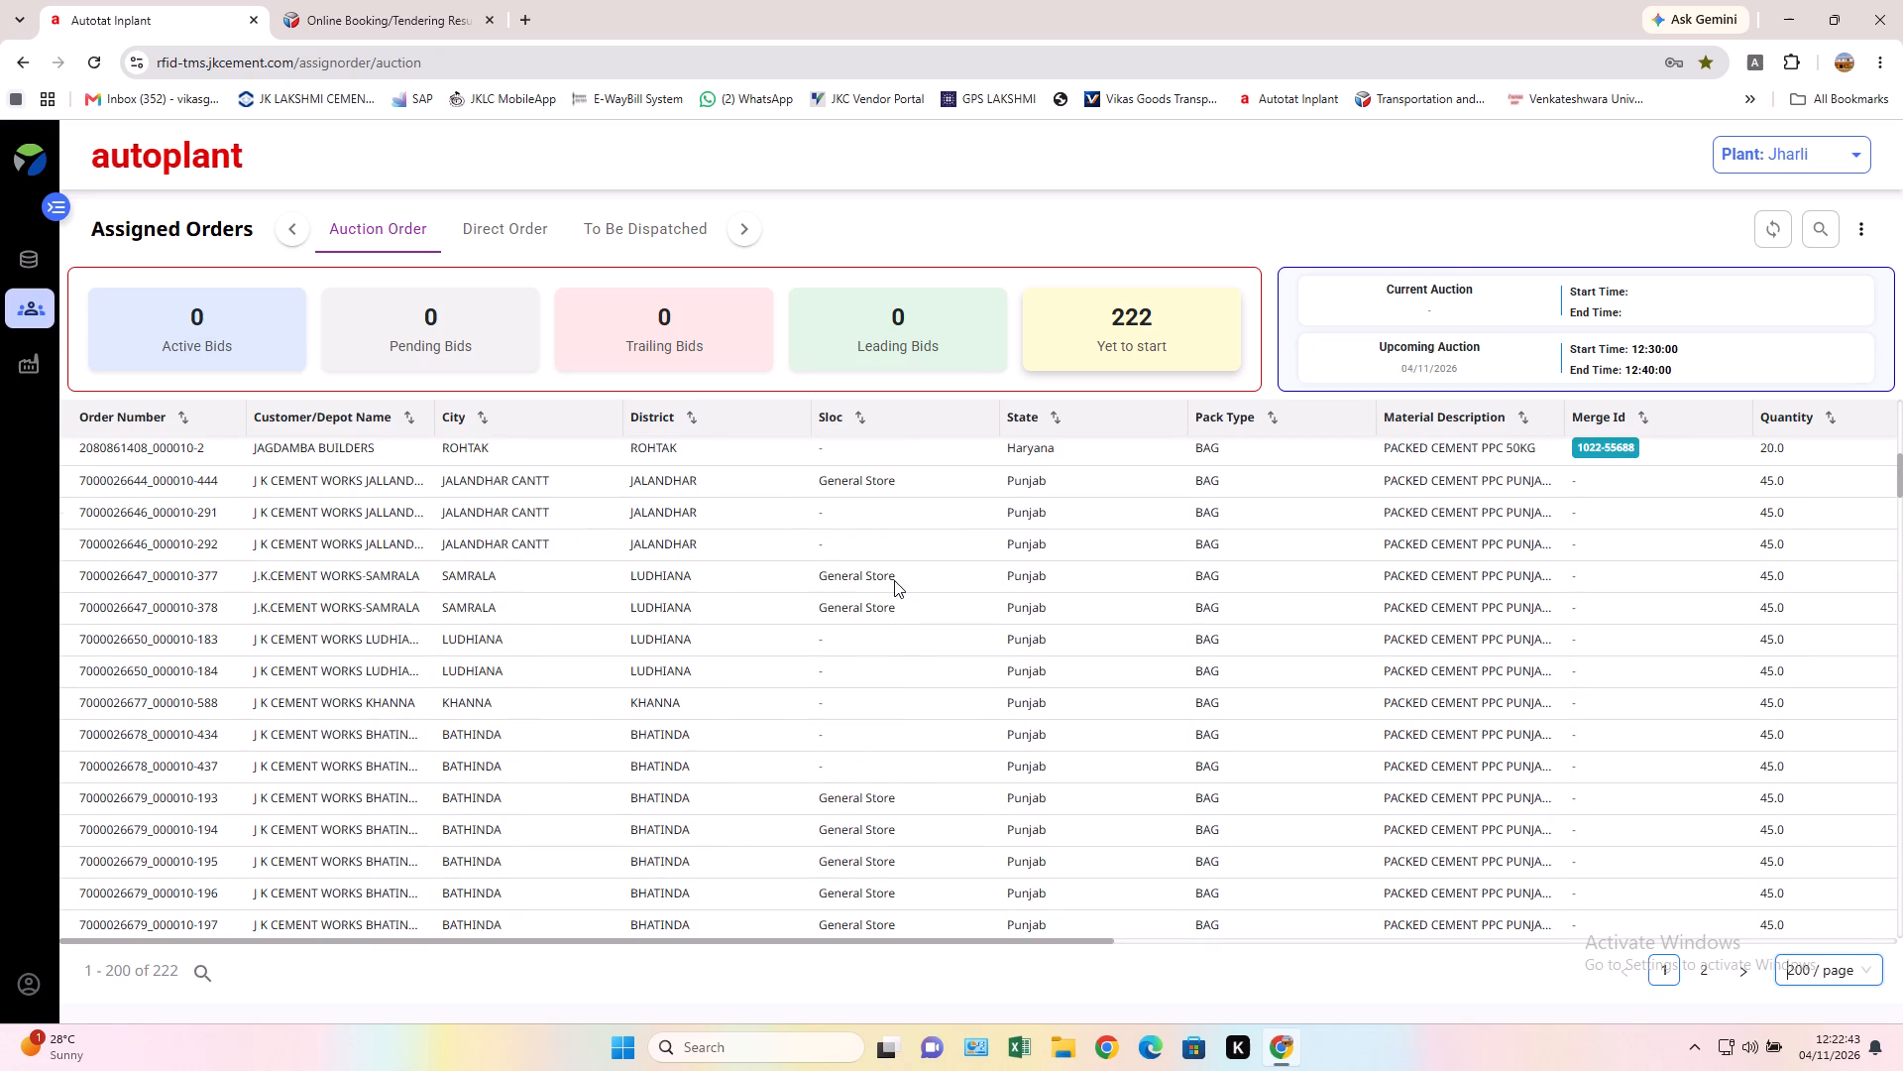
pyautogui.scroll(-1, 892, 578)
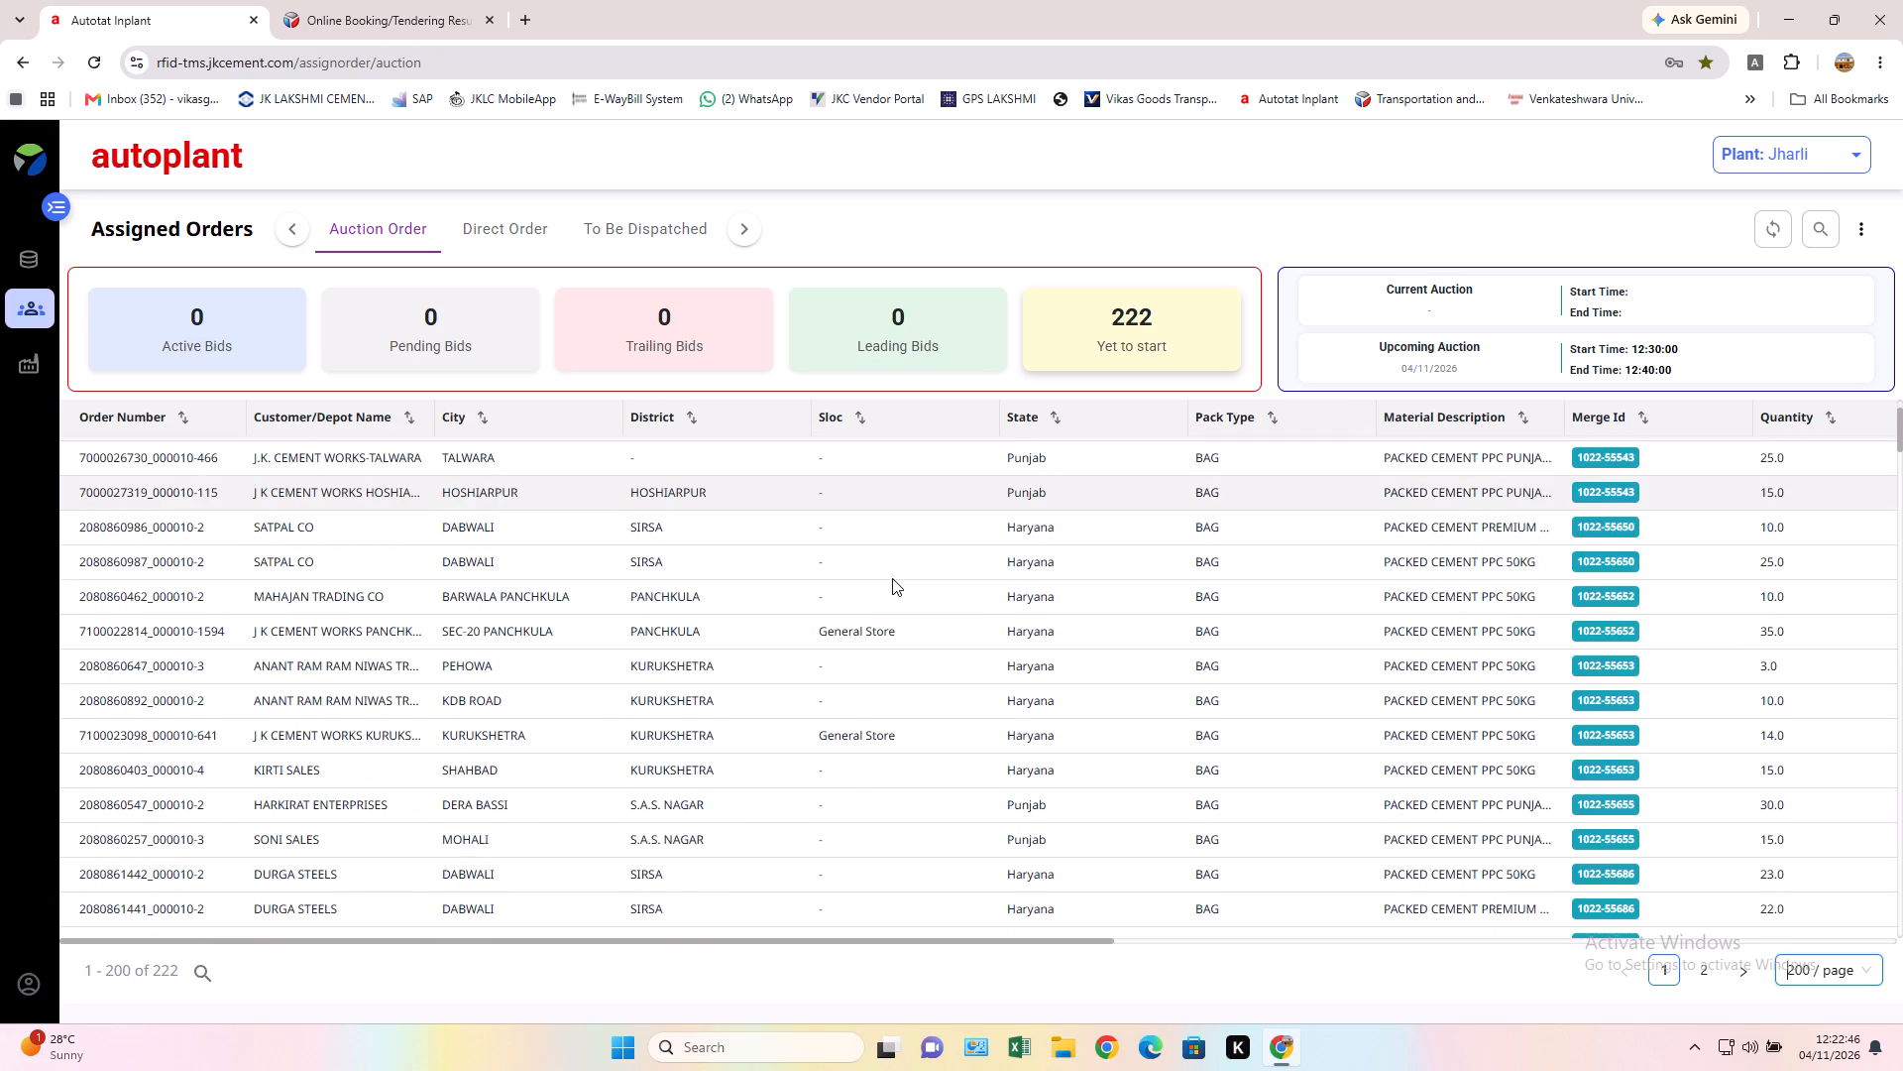
pyautogui.scroll(-1, 892, 578)
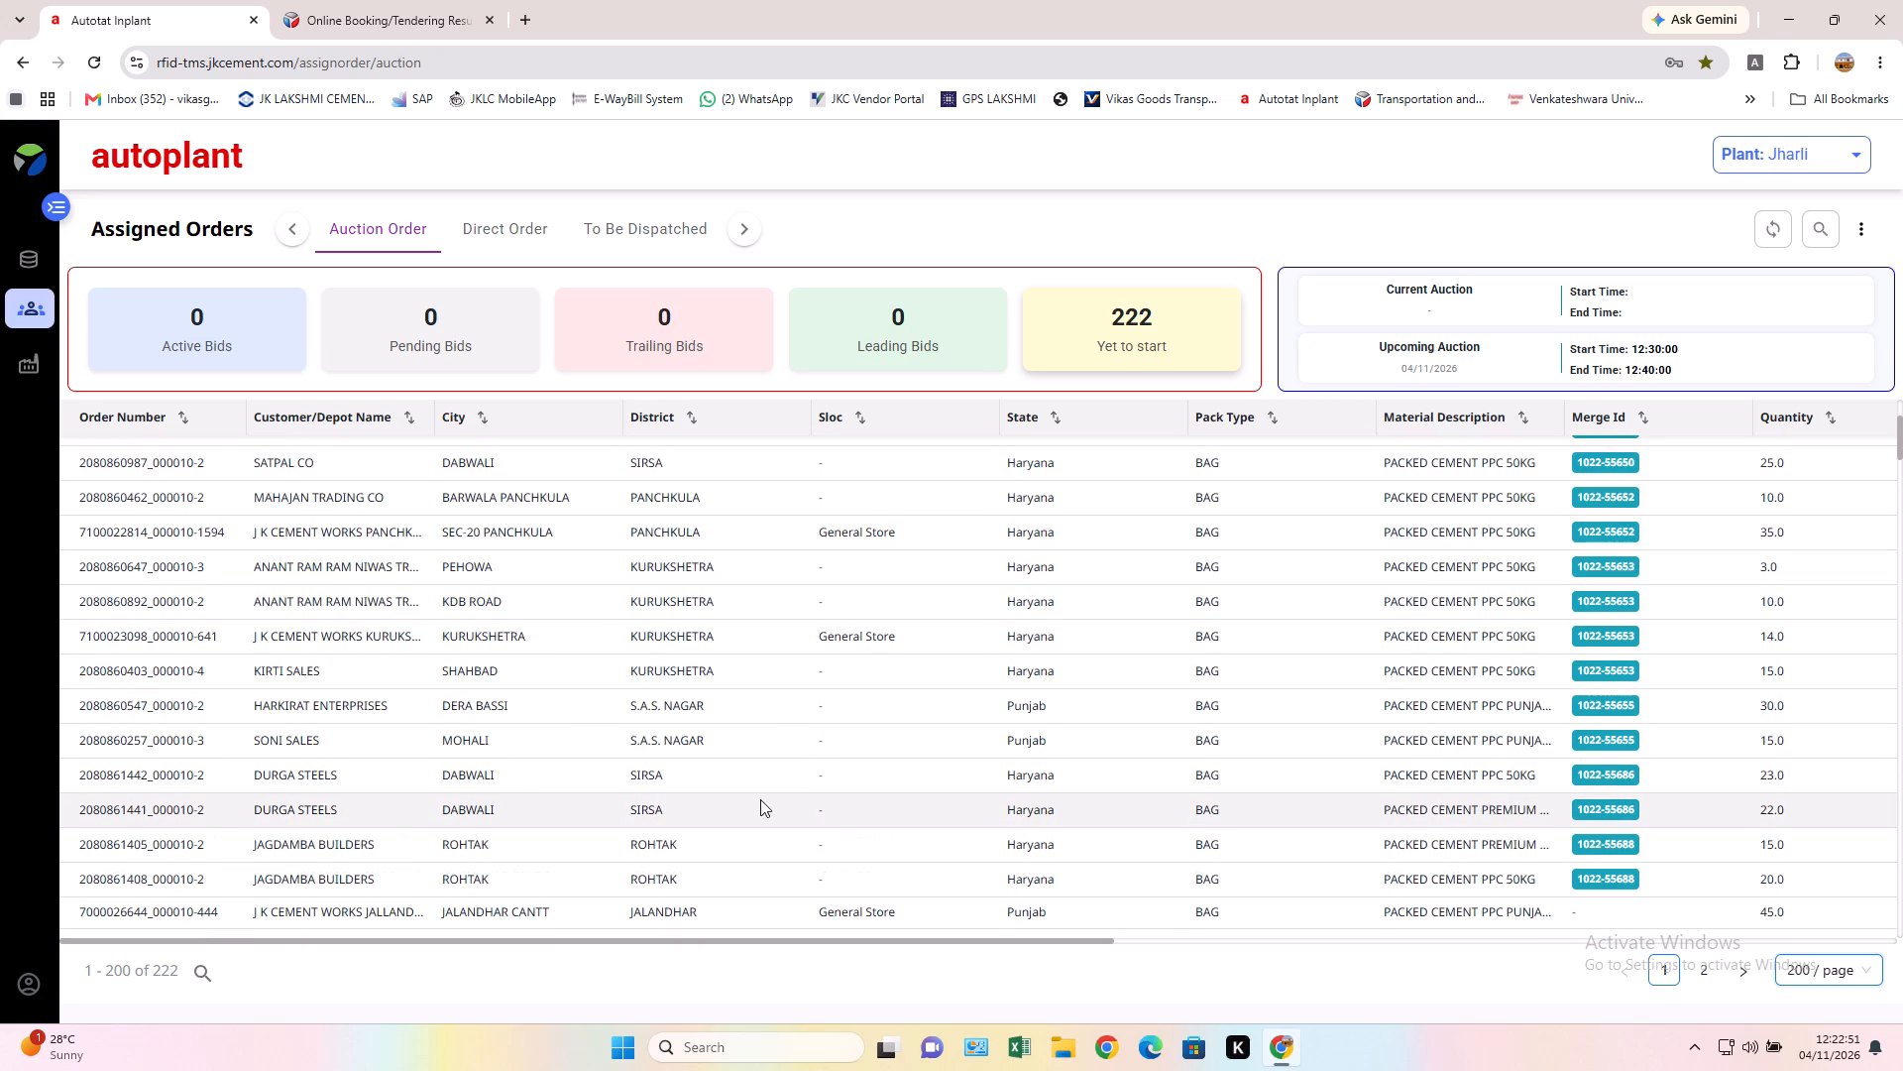
pyautogui.scroll(2, 769, 683)
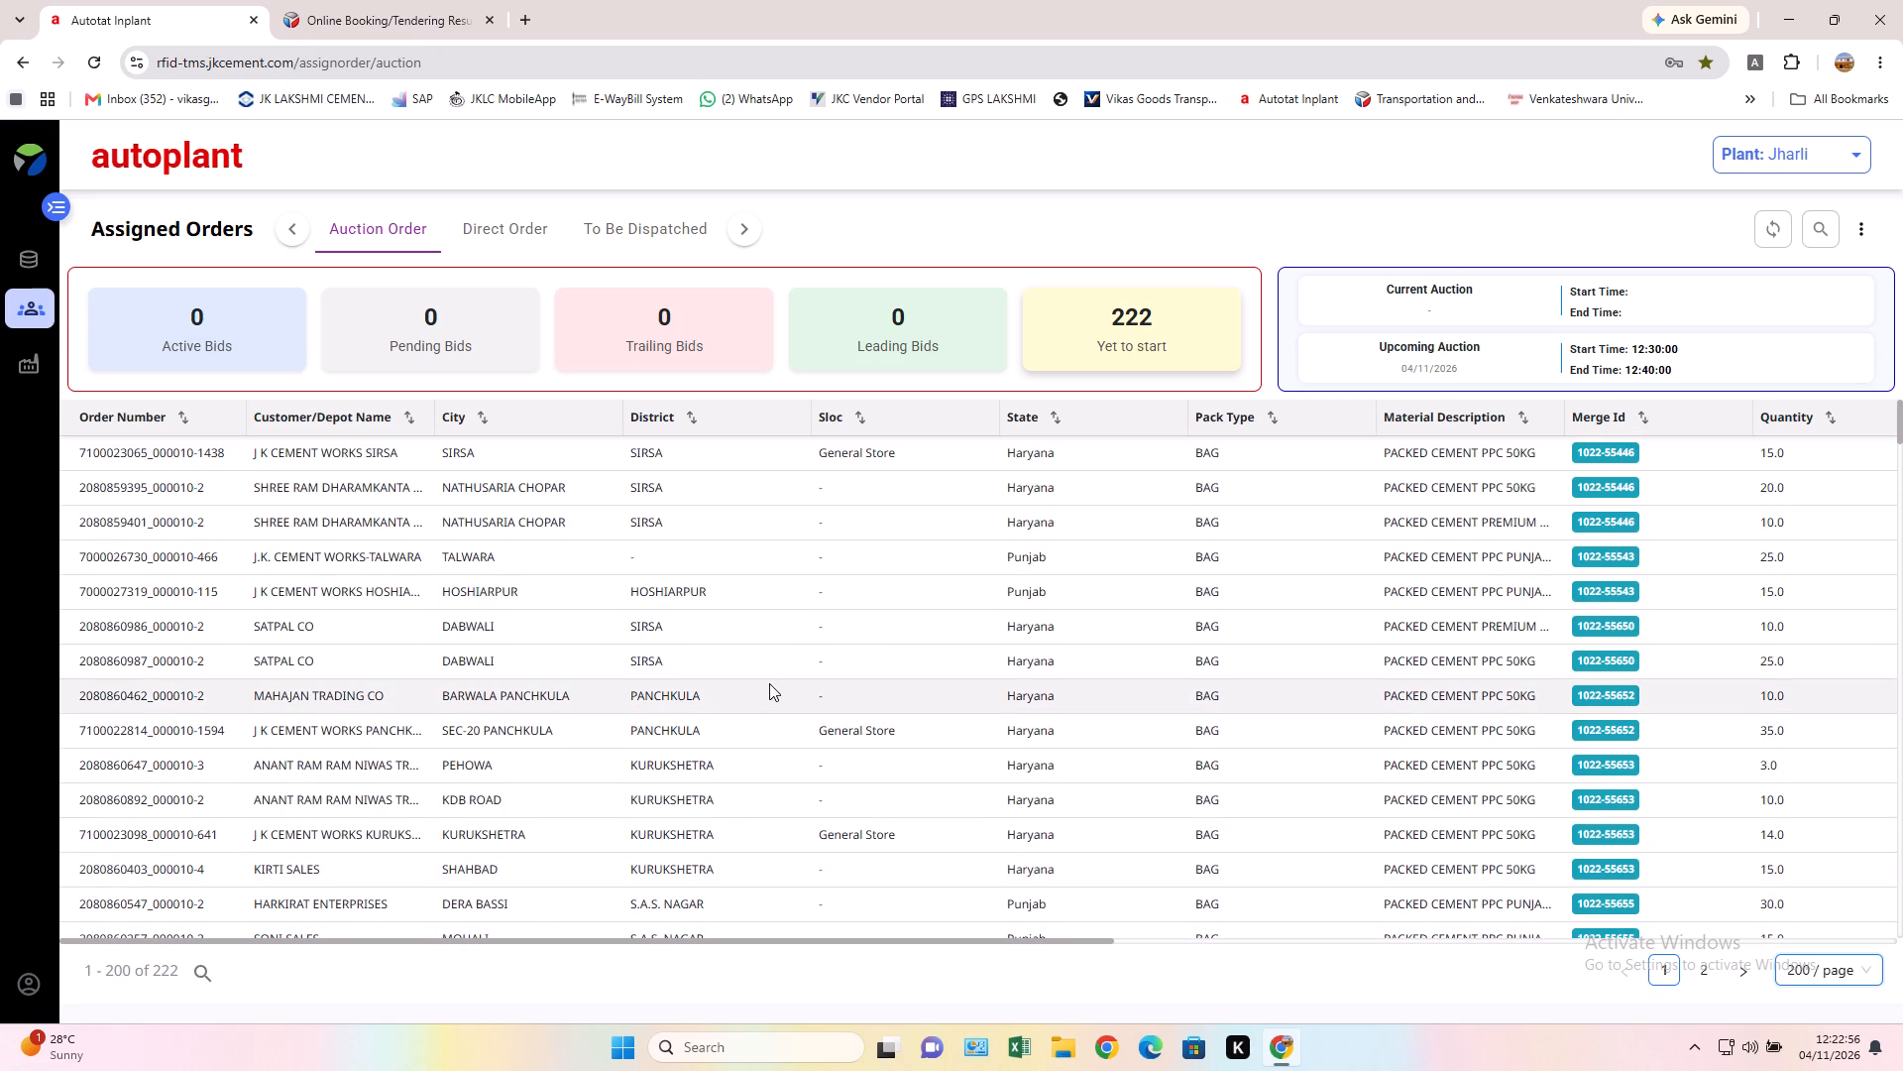
pyautogui.scroll(15, 769, 683)
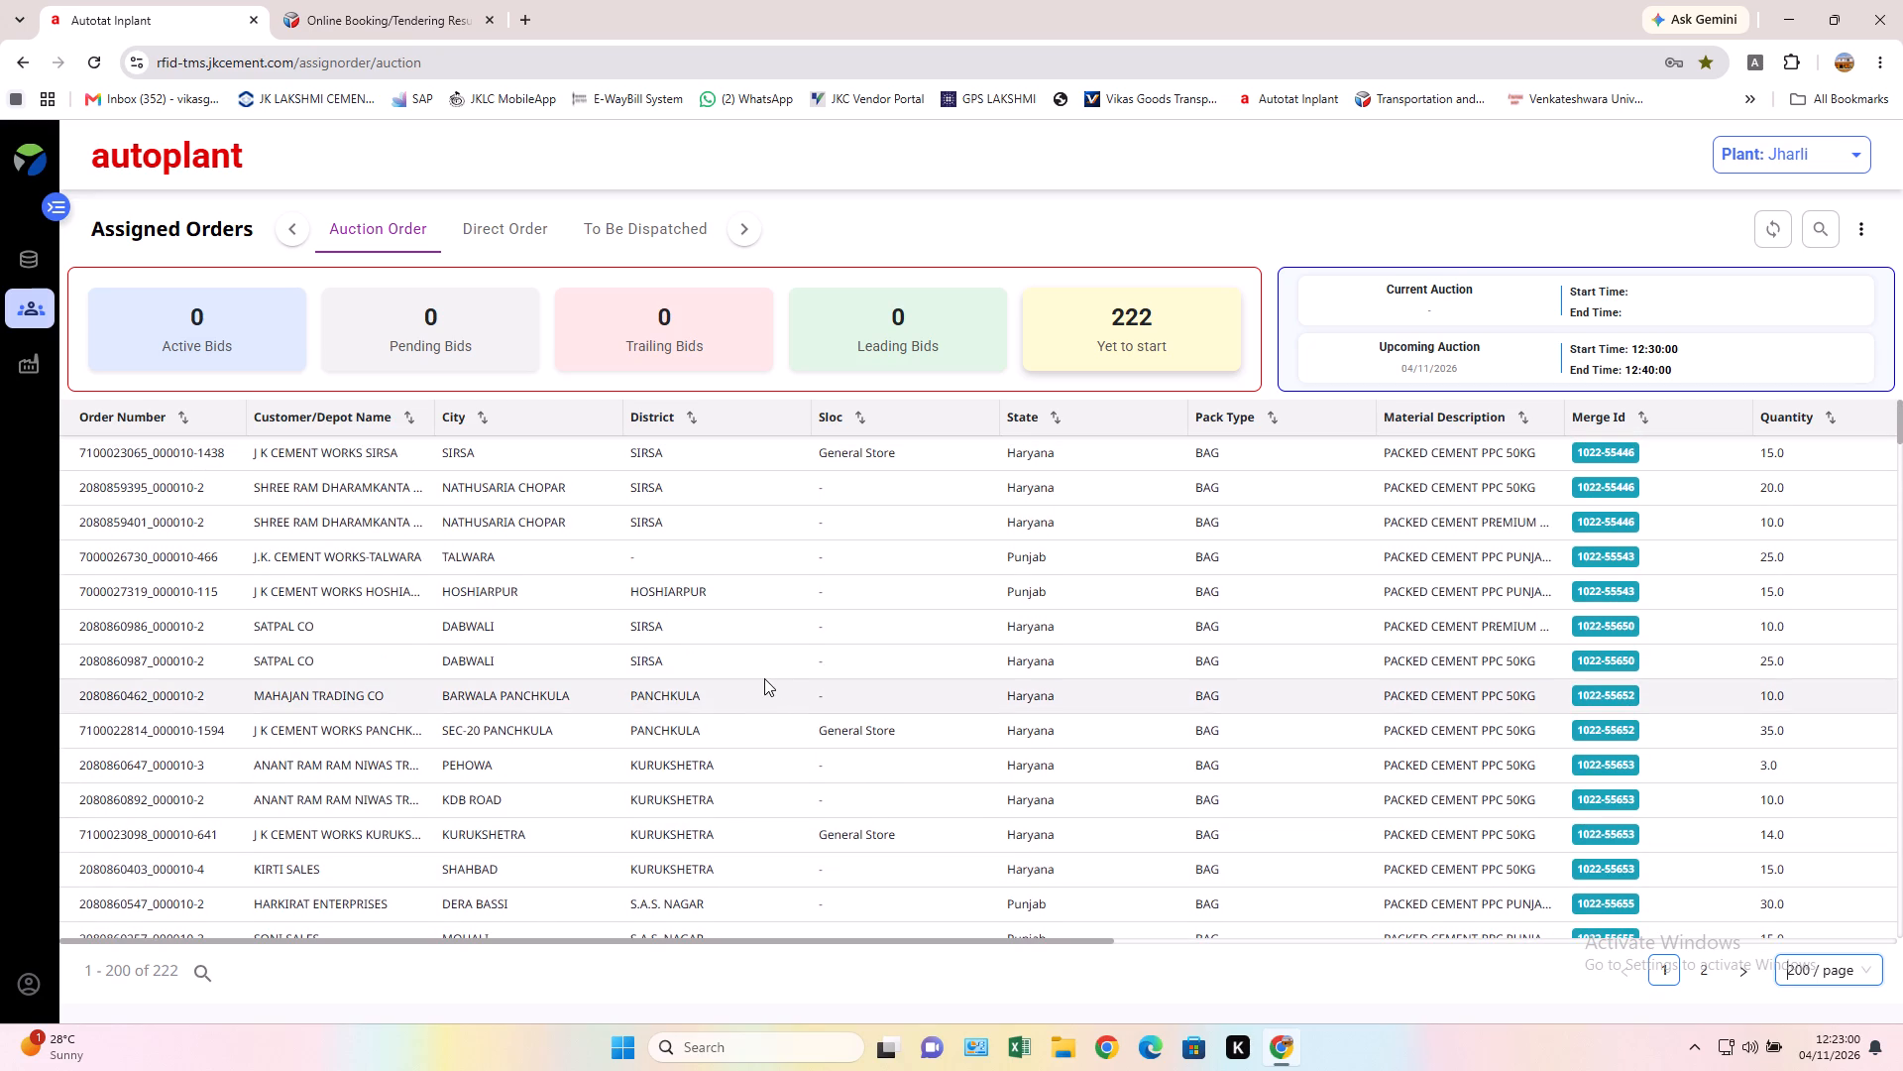
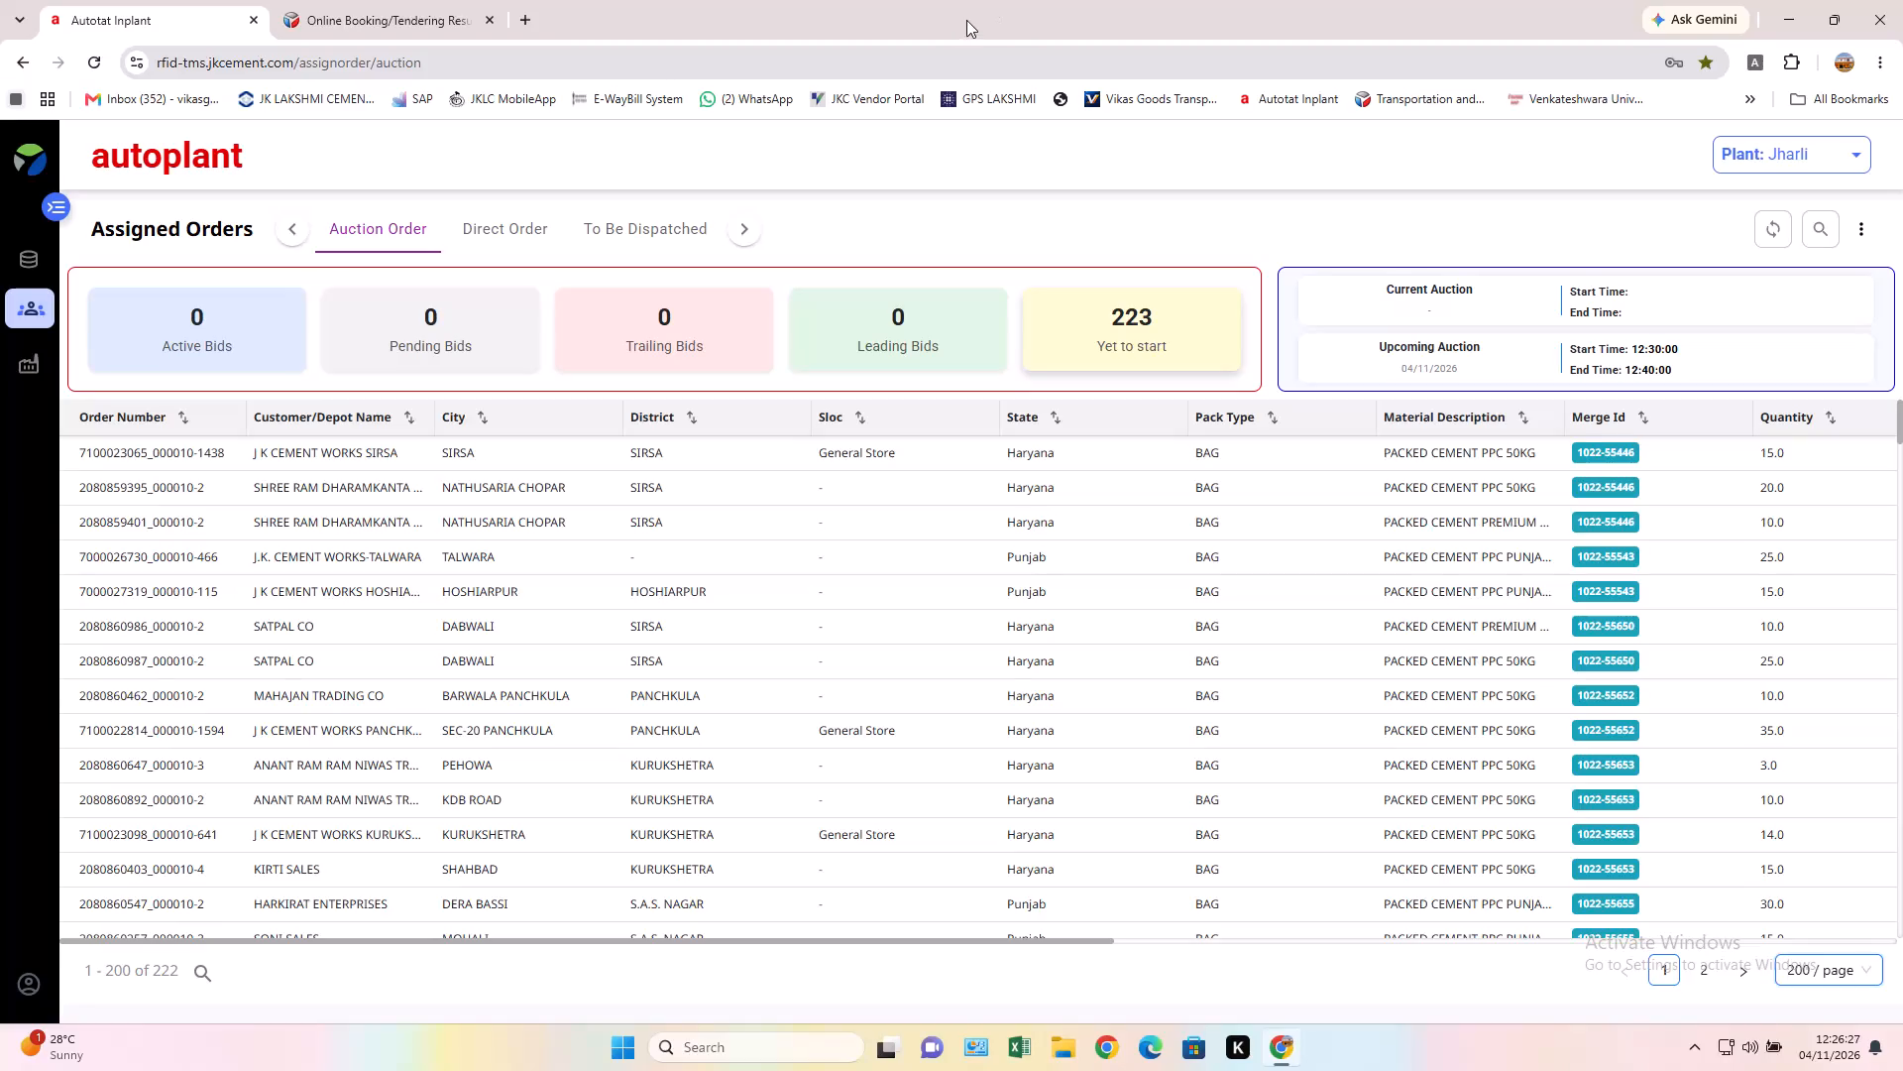
# Examine the dedicated order freights of the yet-to-start Jharli auction orders against their cities, merge IDs and quantities, focusing on the merged orders.
pyautogui.scroll(-3, 1471, 890)
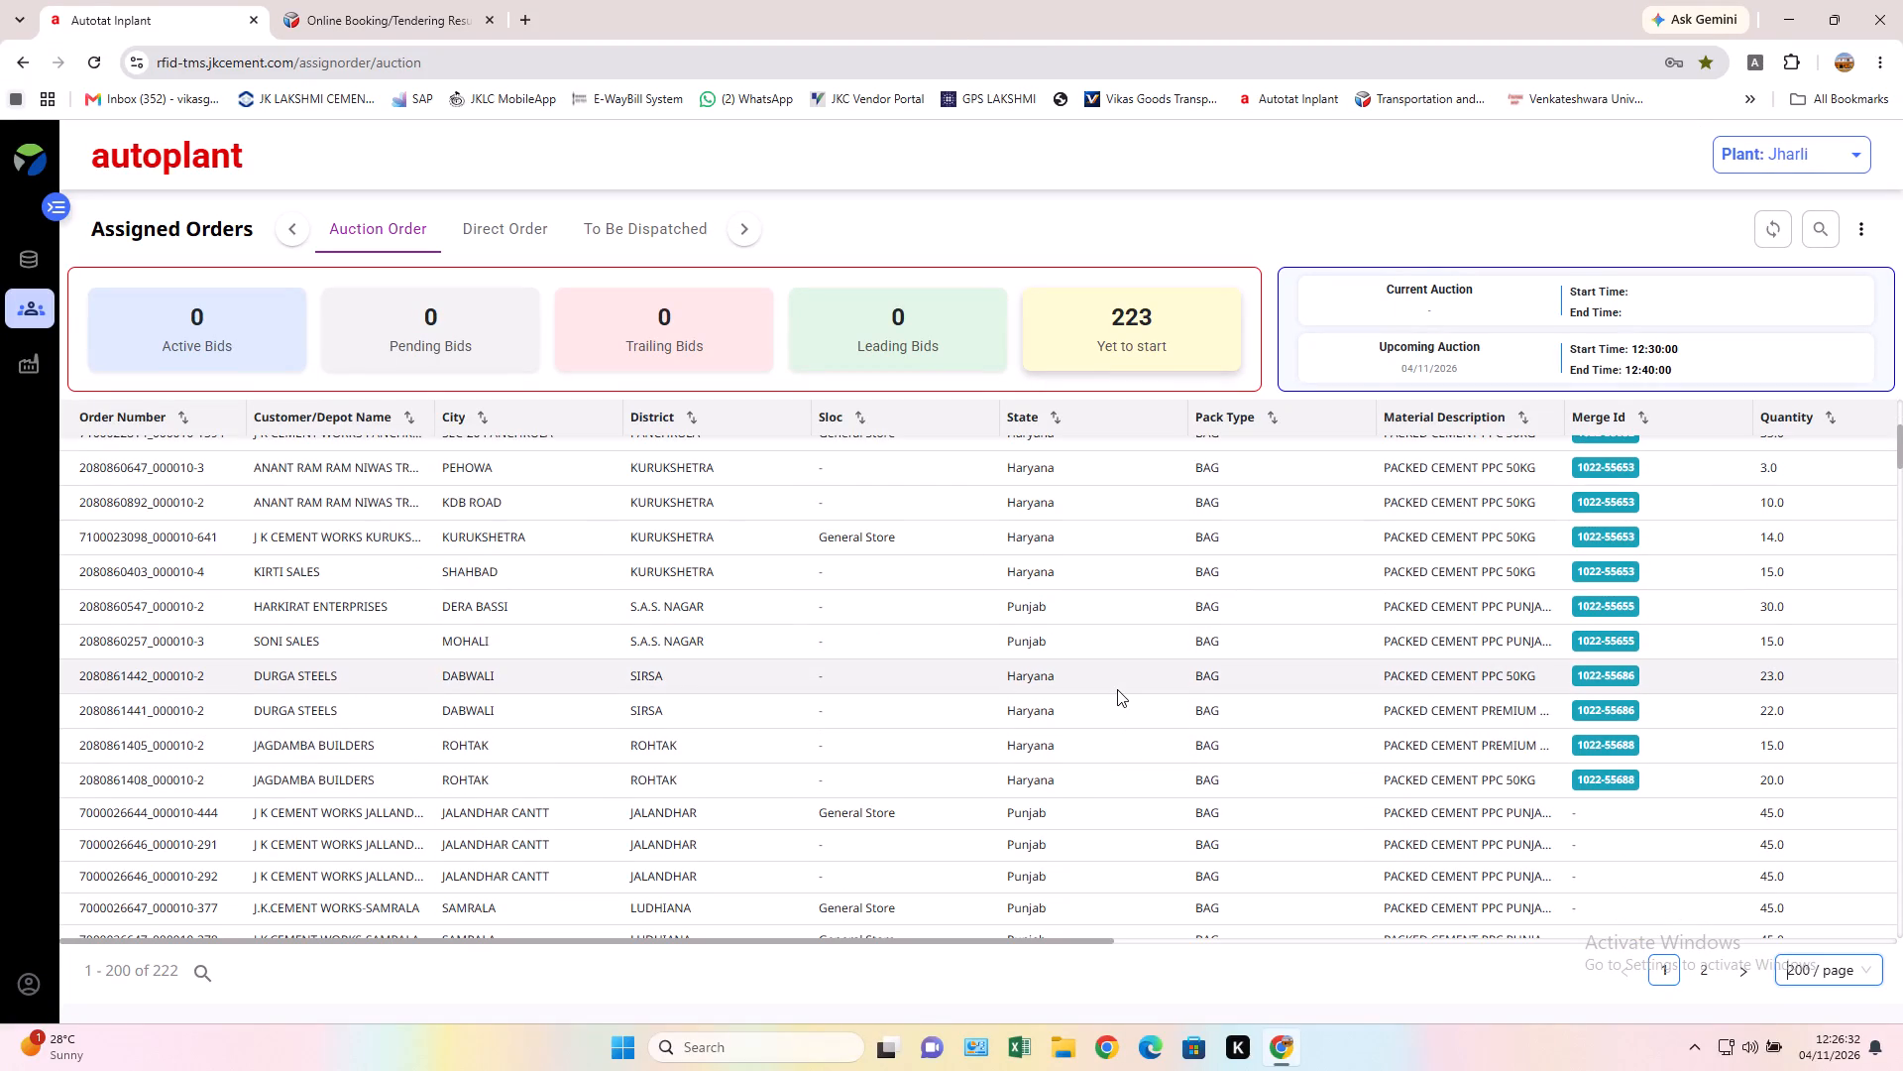
pyautogui.click(871, 942)
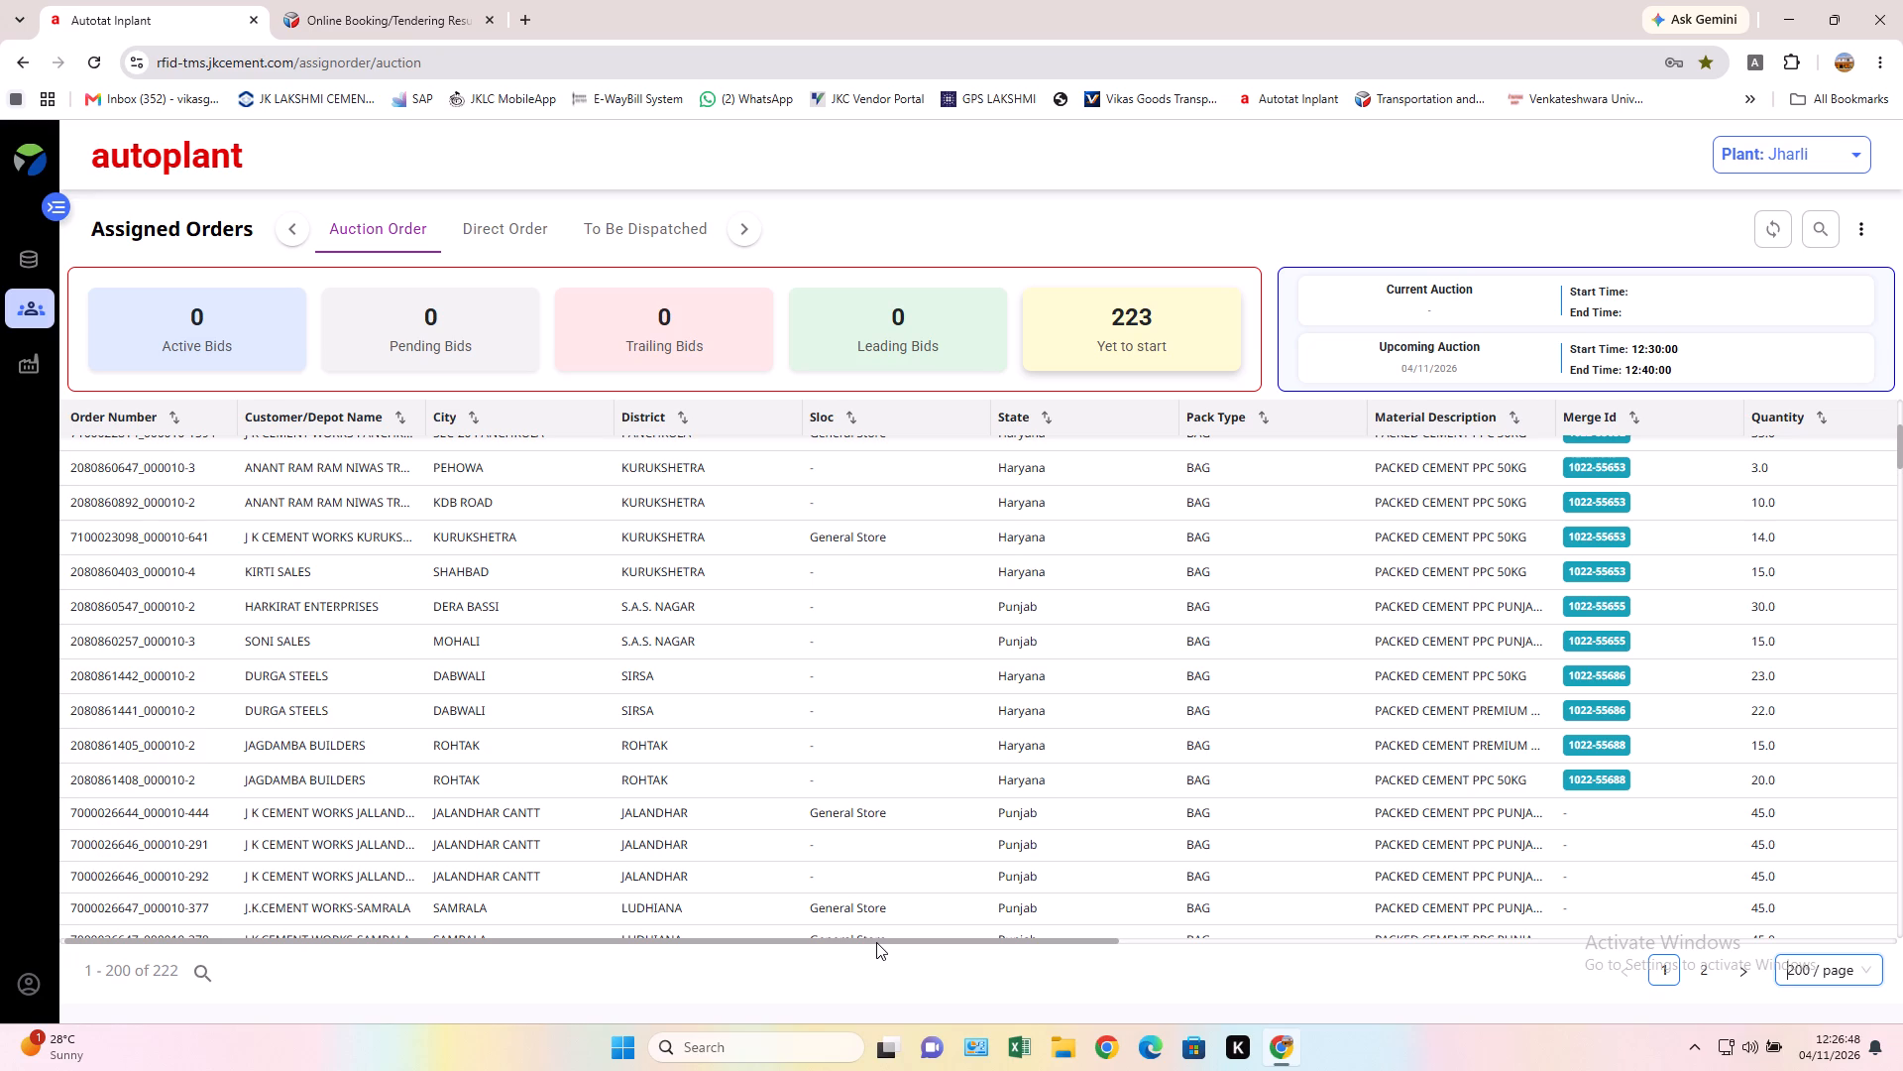
pyautogui.moveTo(876, 942); pyautogui.dragTo(973, 940)
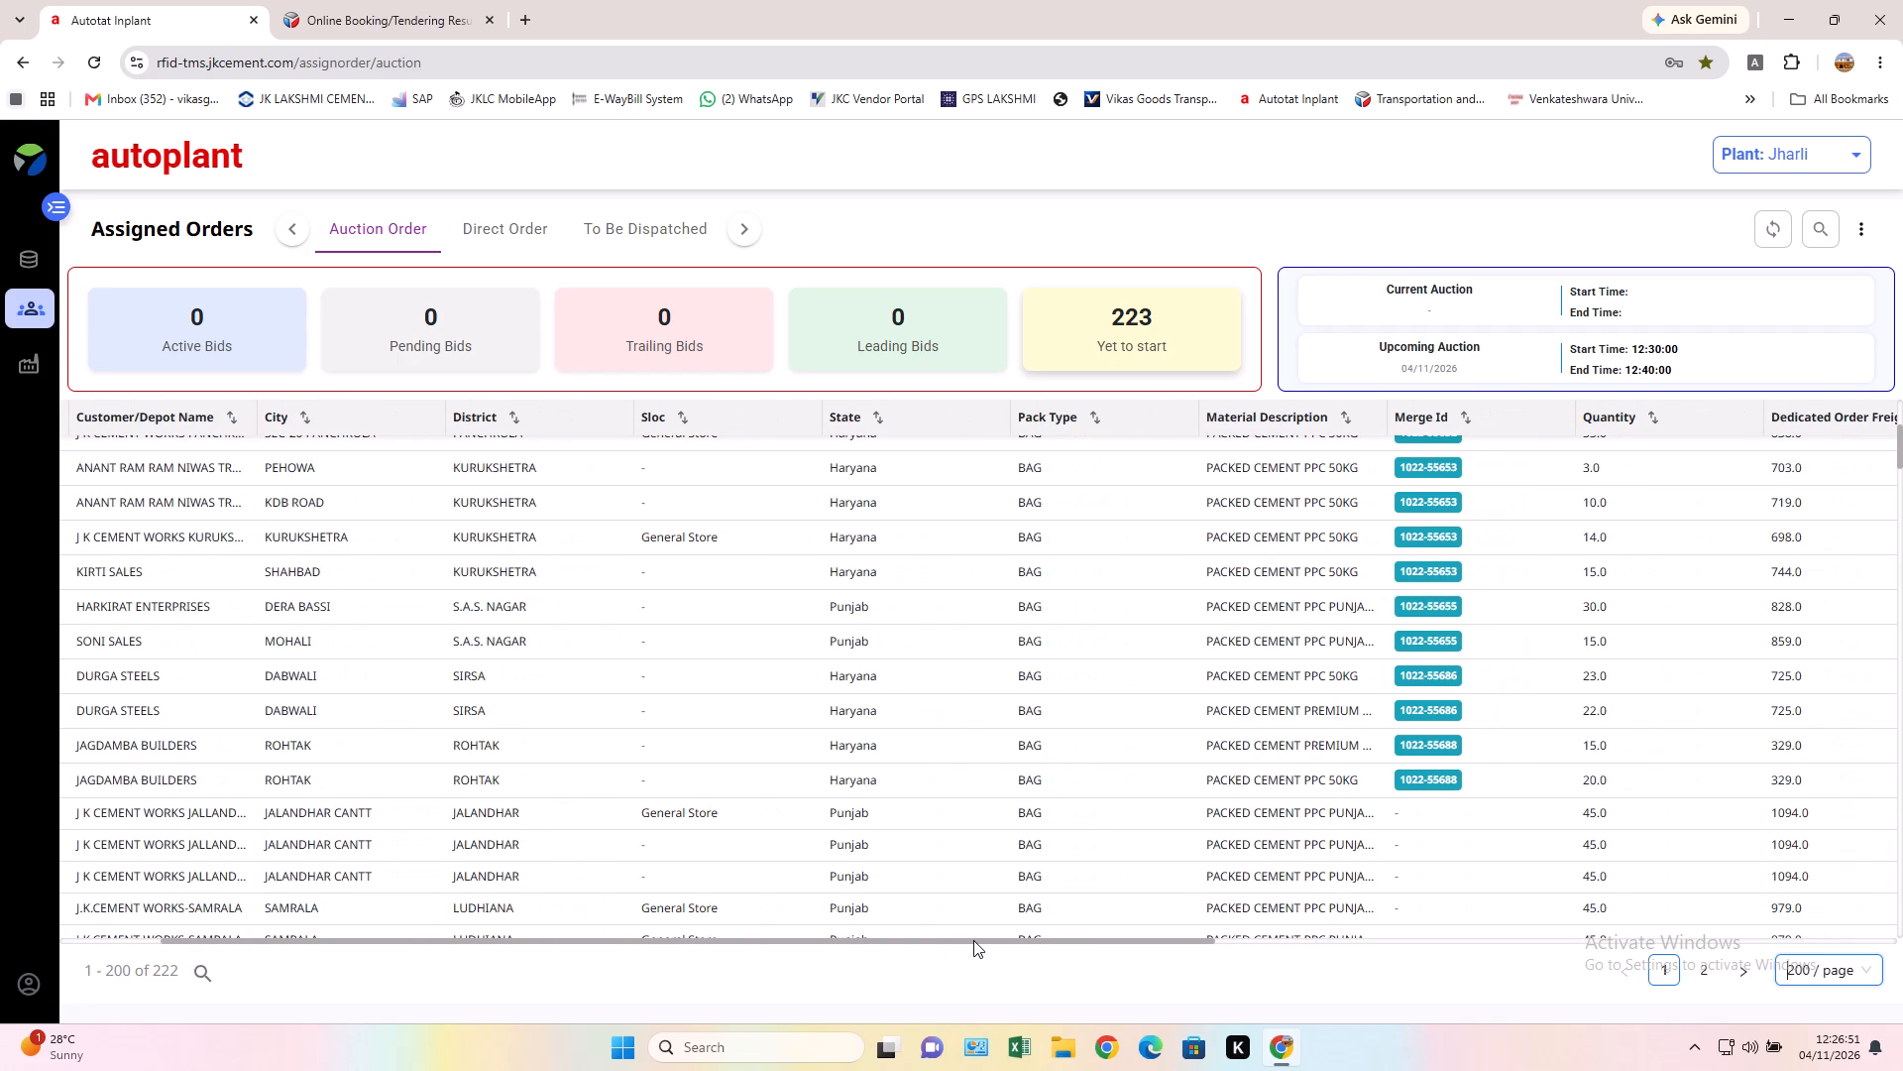
pyautogui.moveTo(973, 940); pyautogui.dragTo(975, 940)
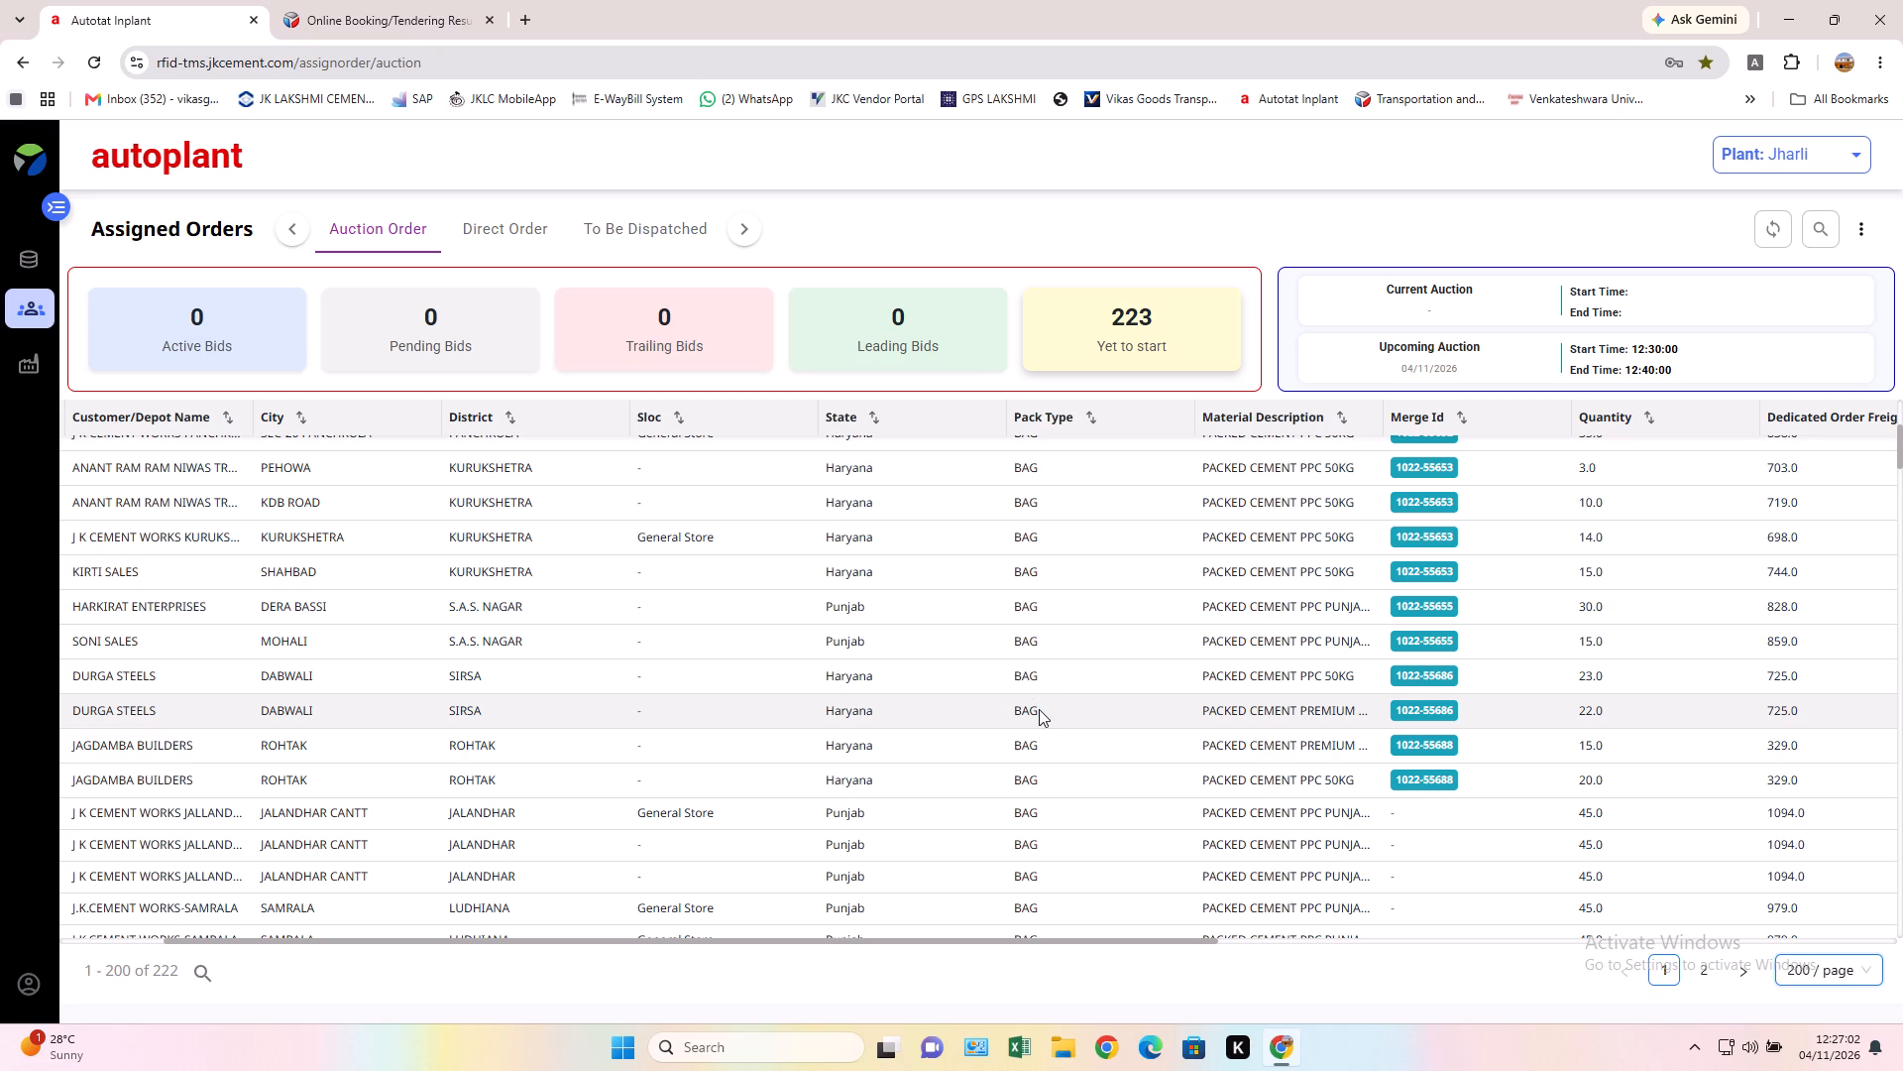
pyautogui.scroll(6, 1201, 882)
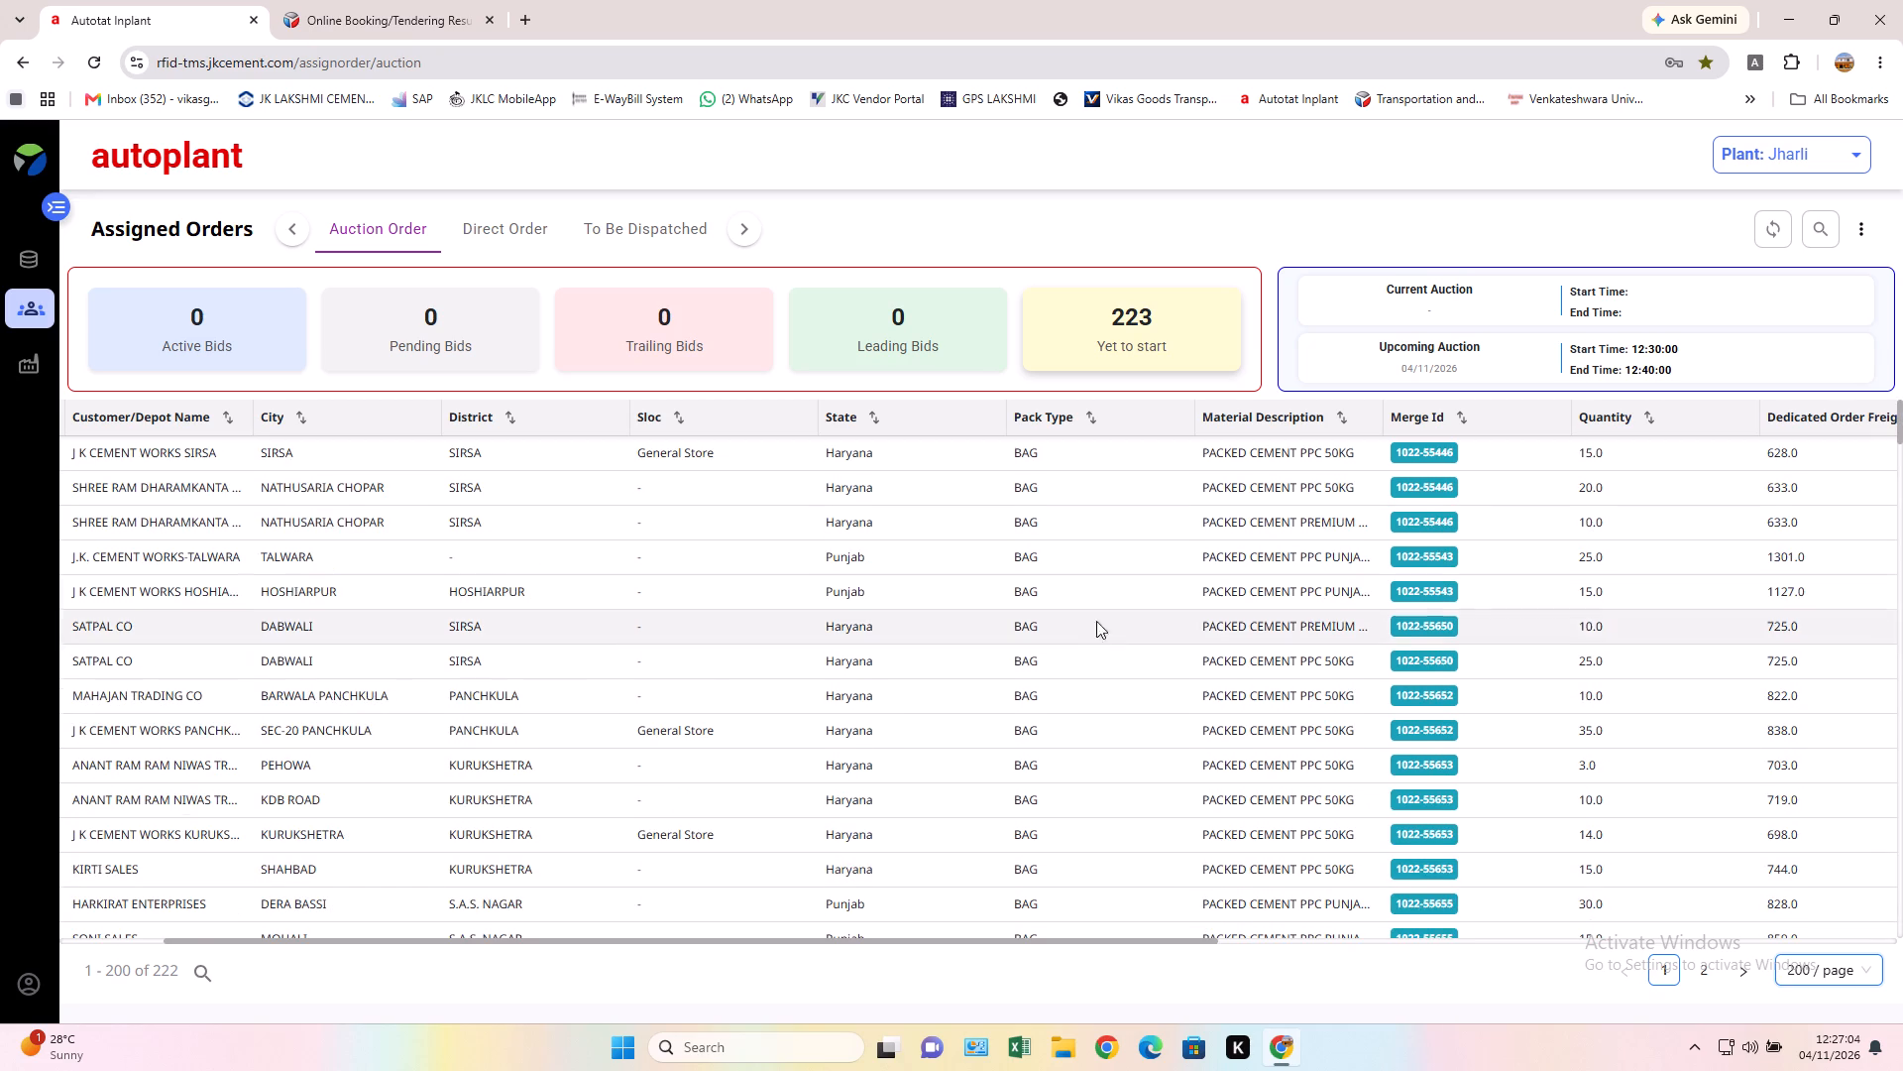
pyautogui.scroll(2, 1075, 701)
pyautogui.scroll(12, 1068, 468)
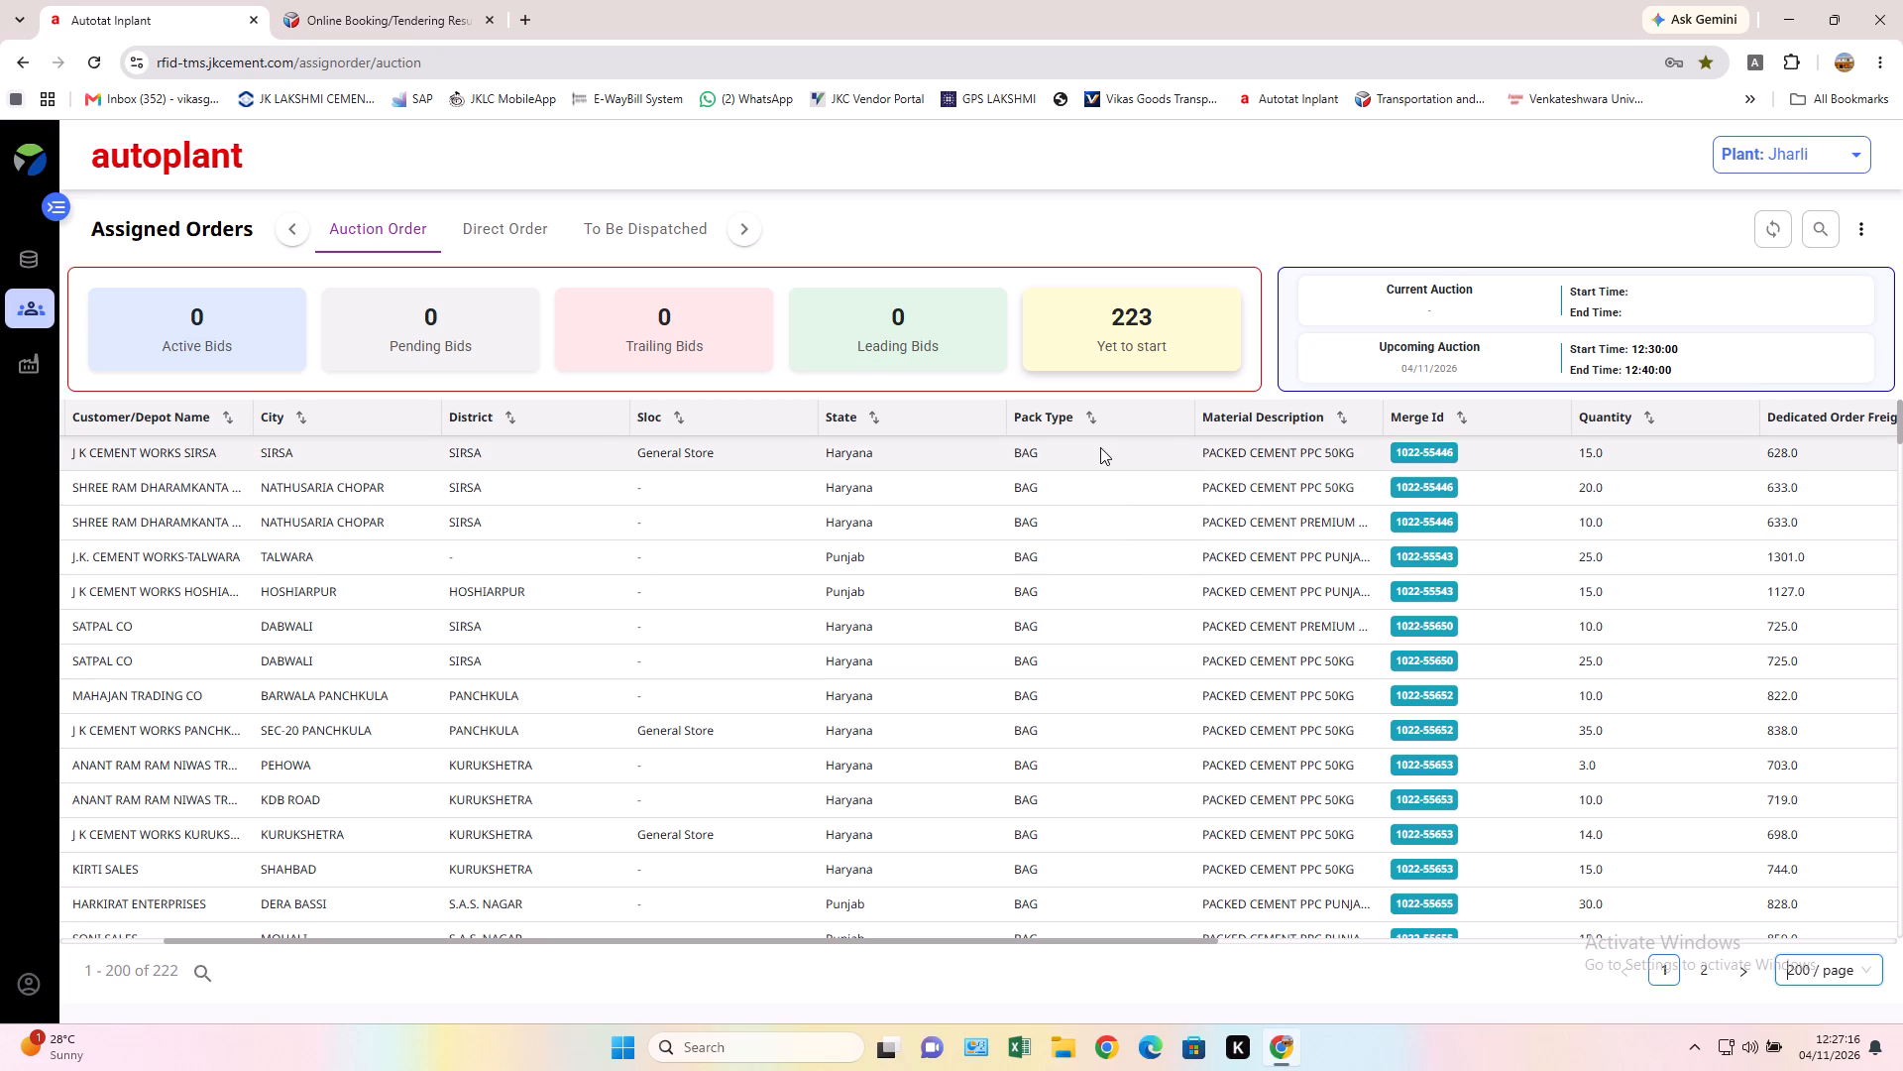
pyautogui.scroll(-3, 933, 683)
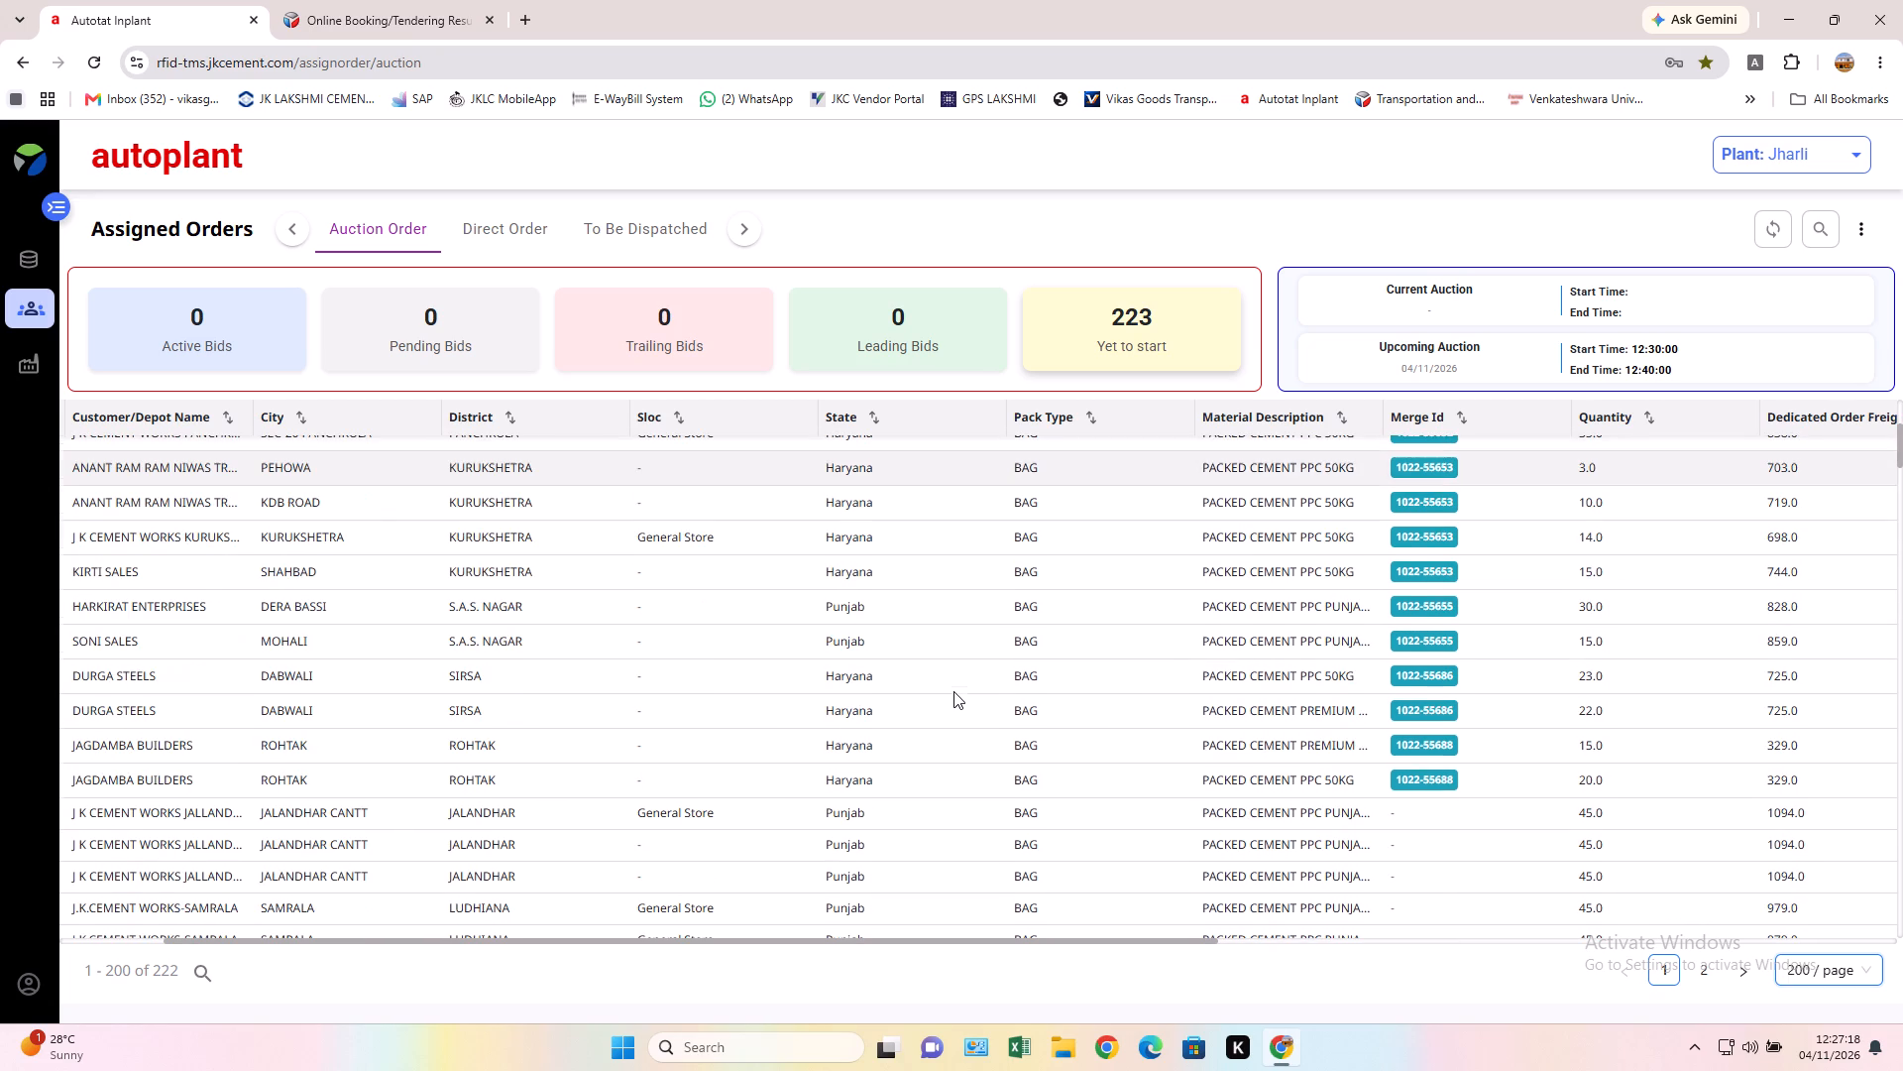
pyautogui.scroll(-1, 953, 691)
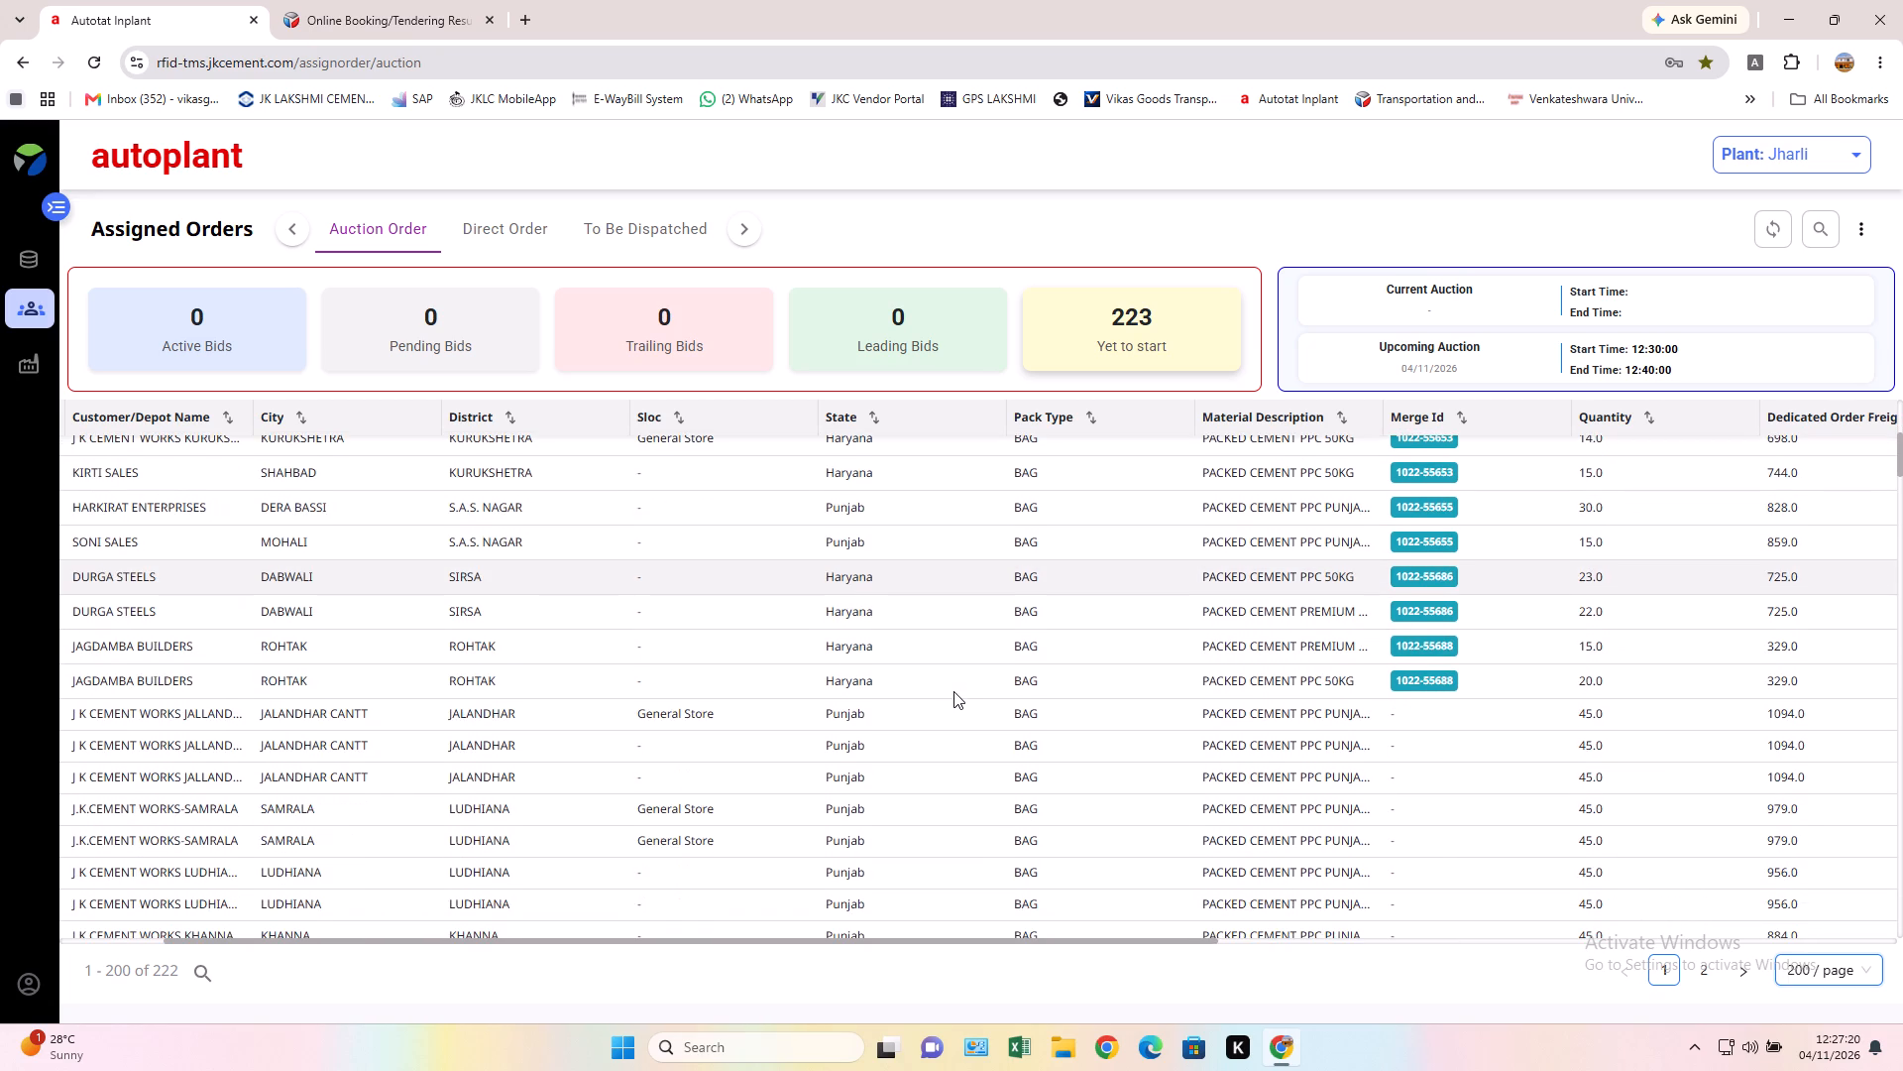
pyautogui.scroll(4, 953, 691)
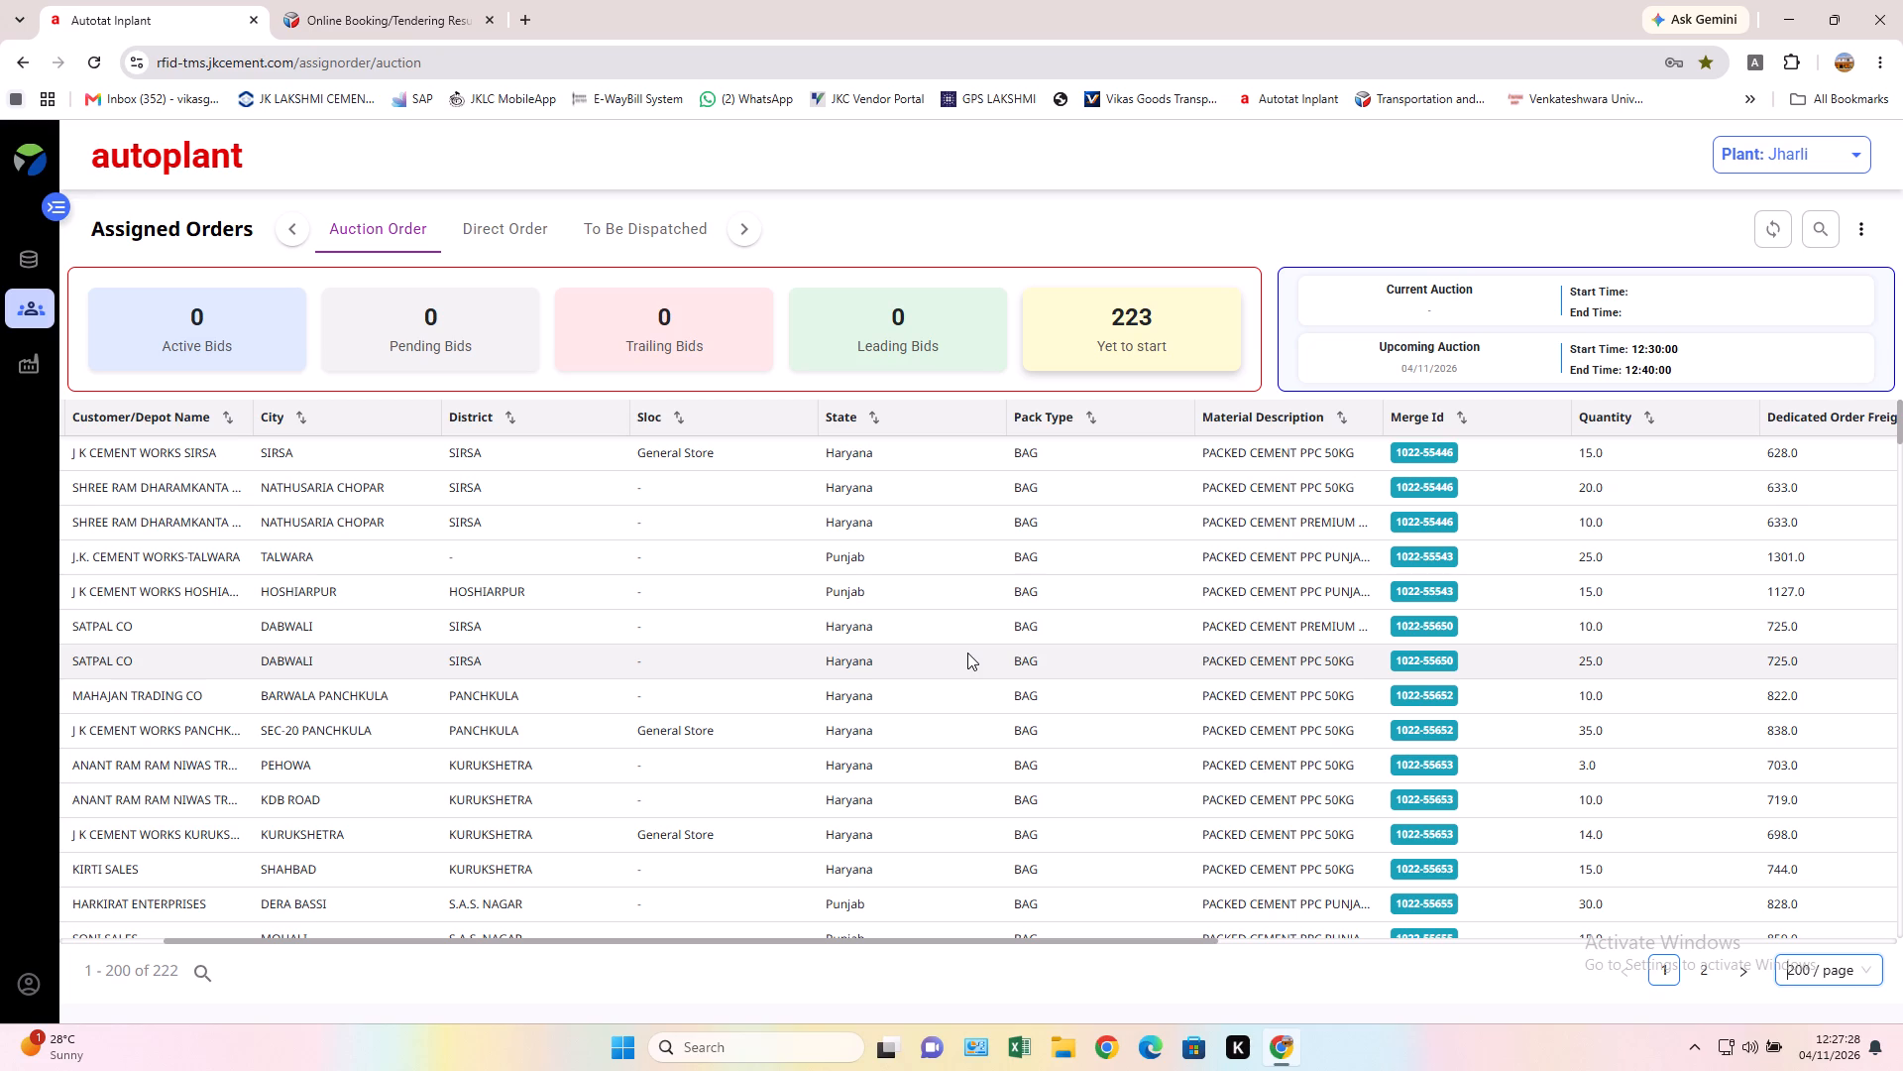
pyautogui.scroll(5, 967, 653)
pyautogui.scroll(-2, 967, 653)
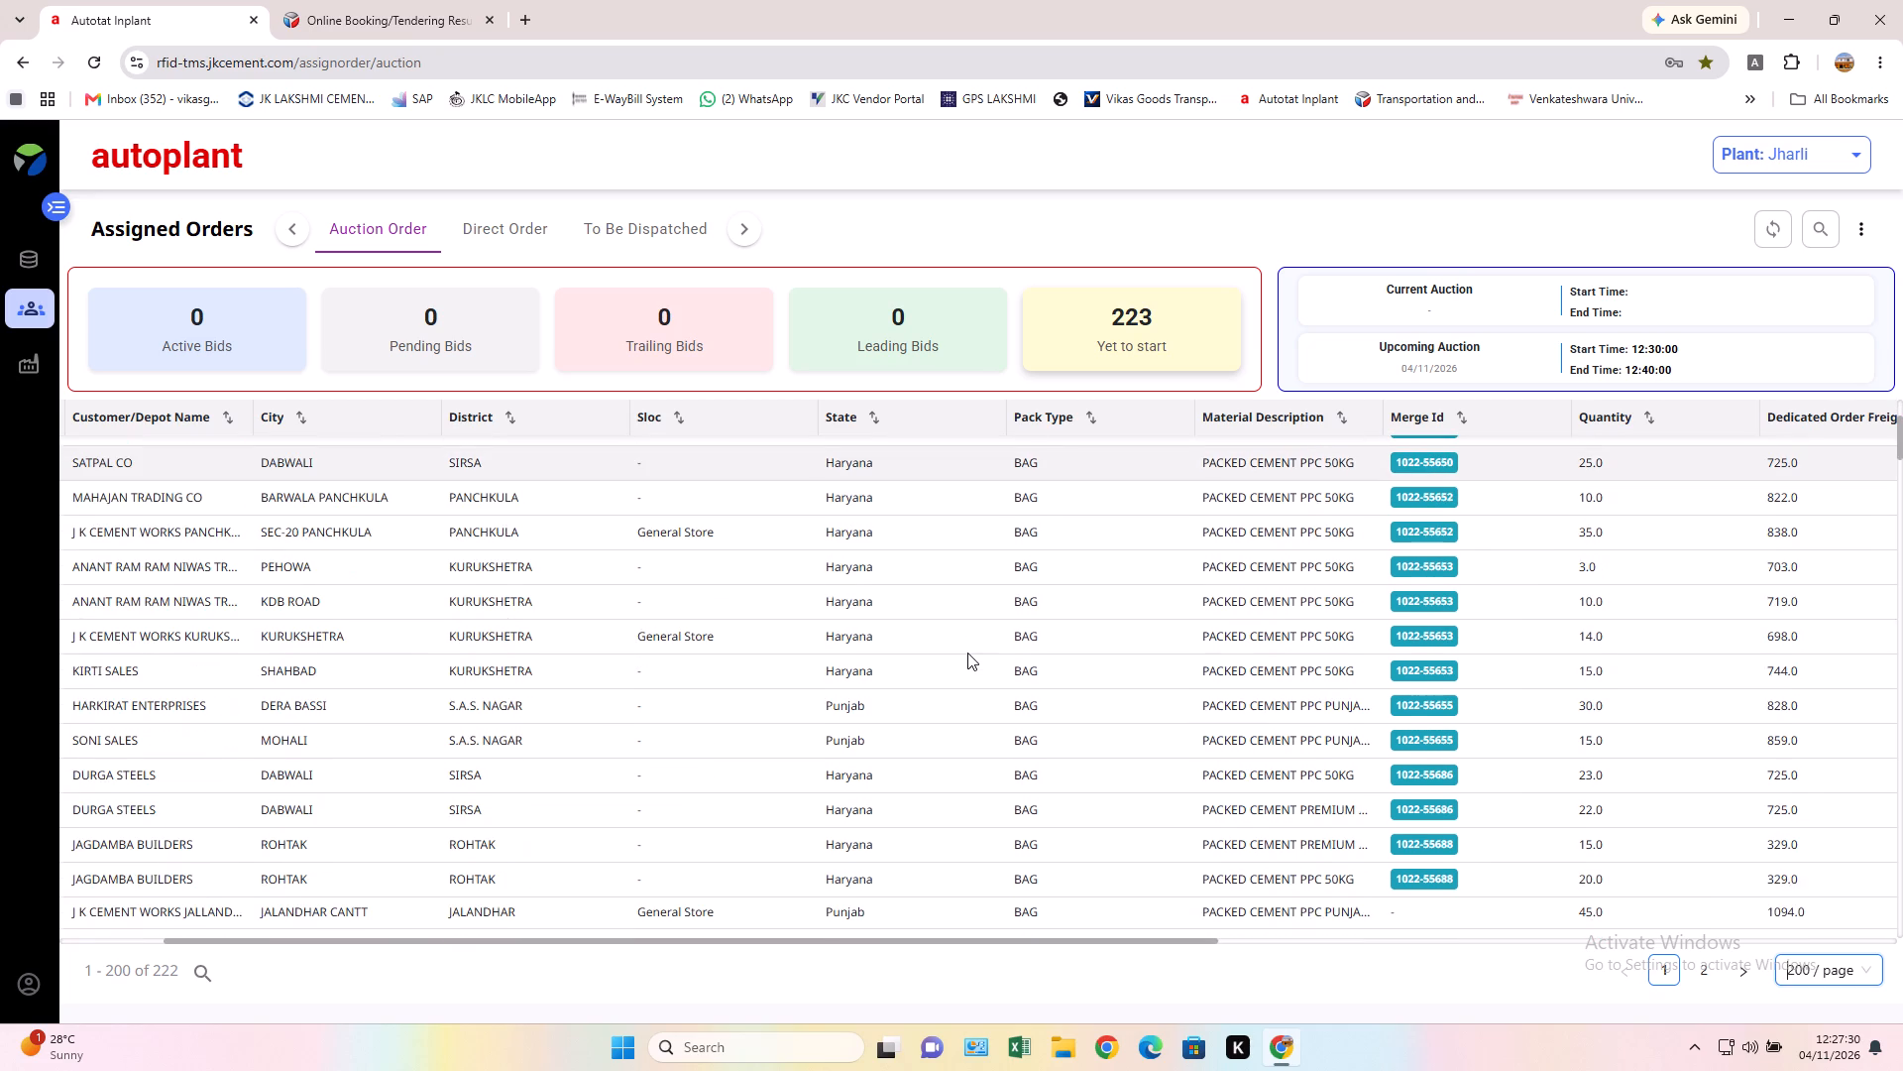
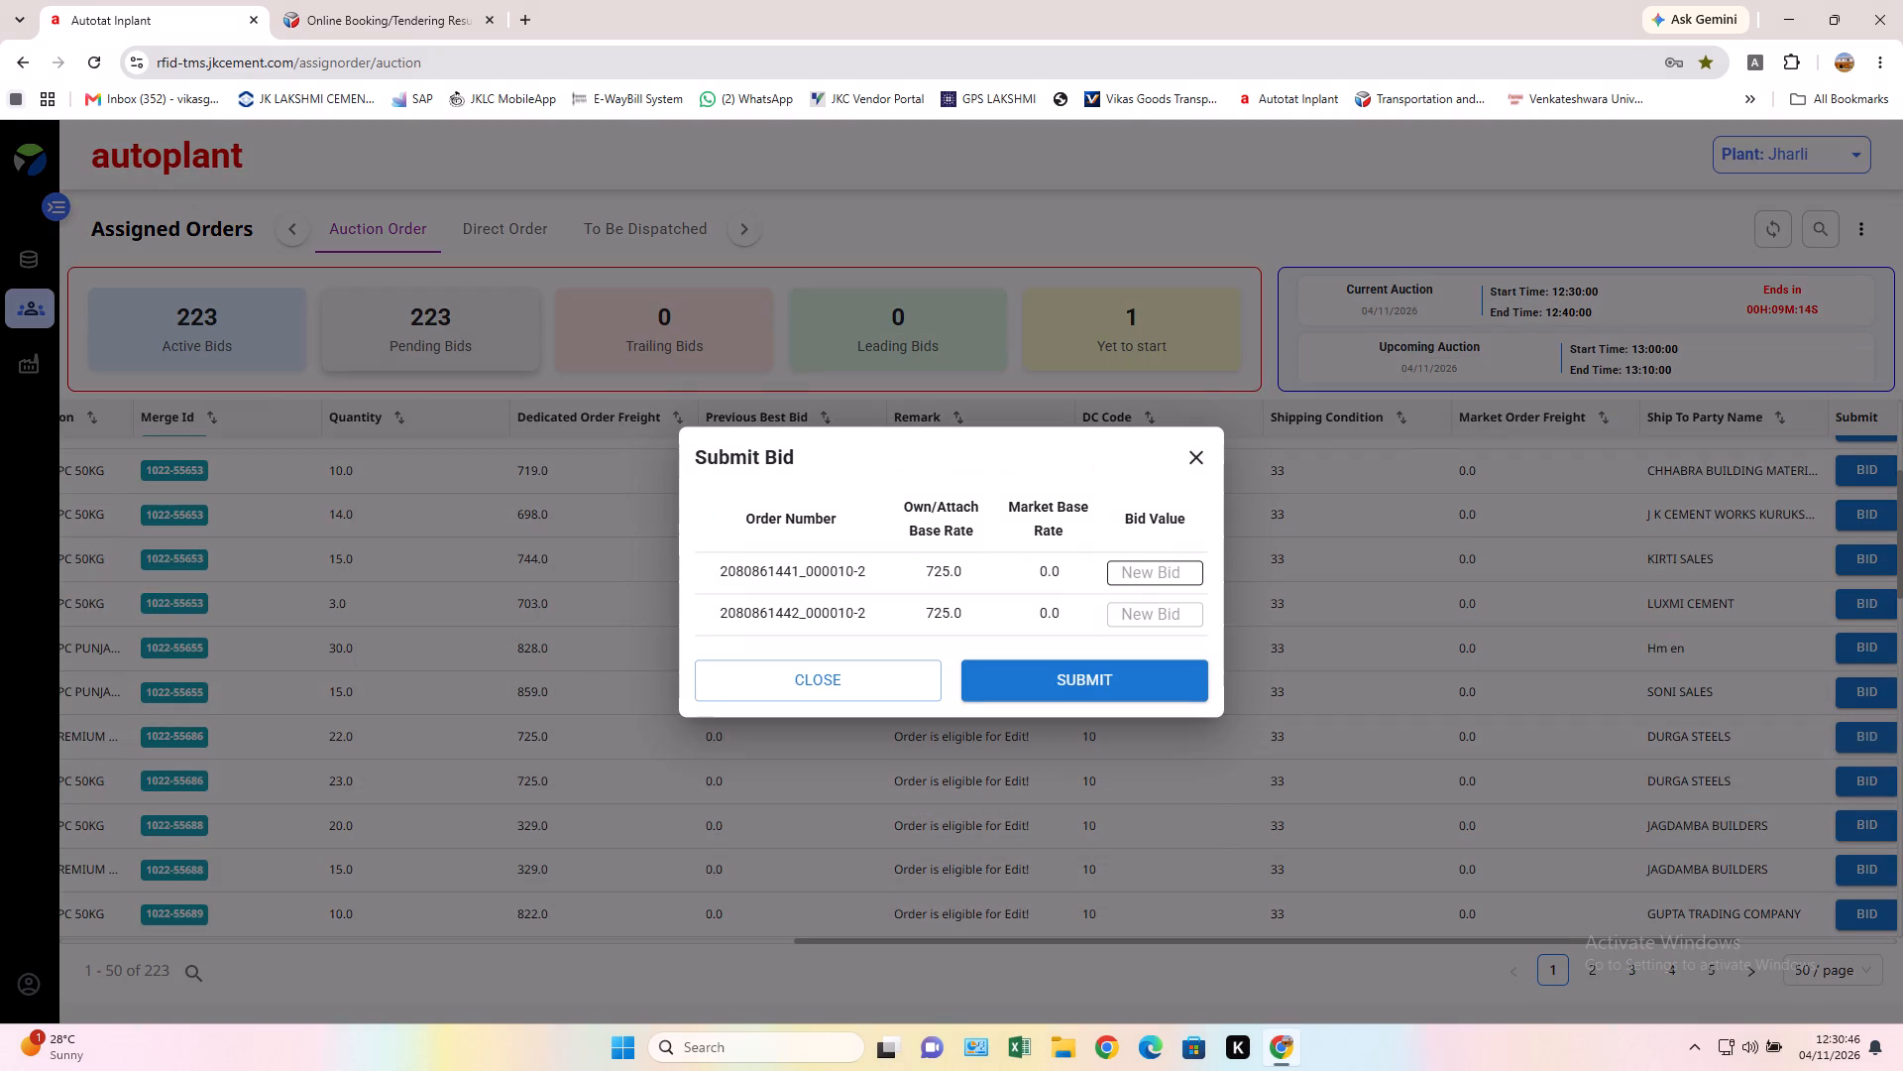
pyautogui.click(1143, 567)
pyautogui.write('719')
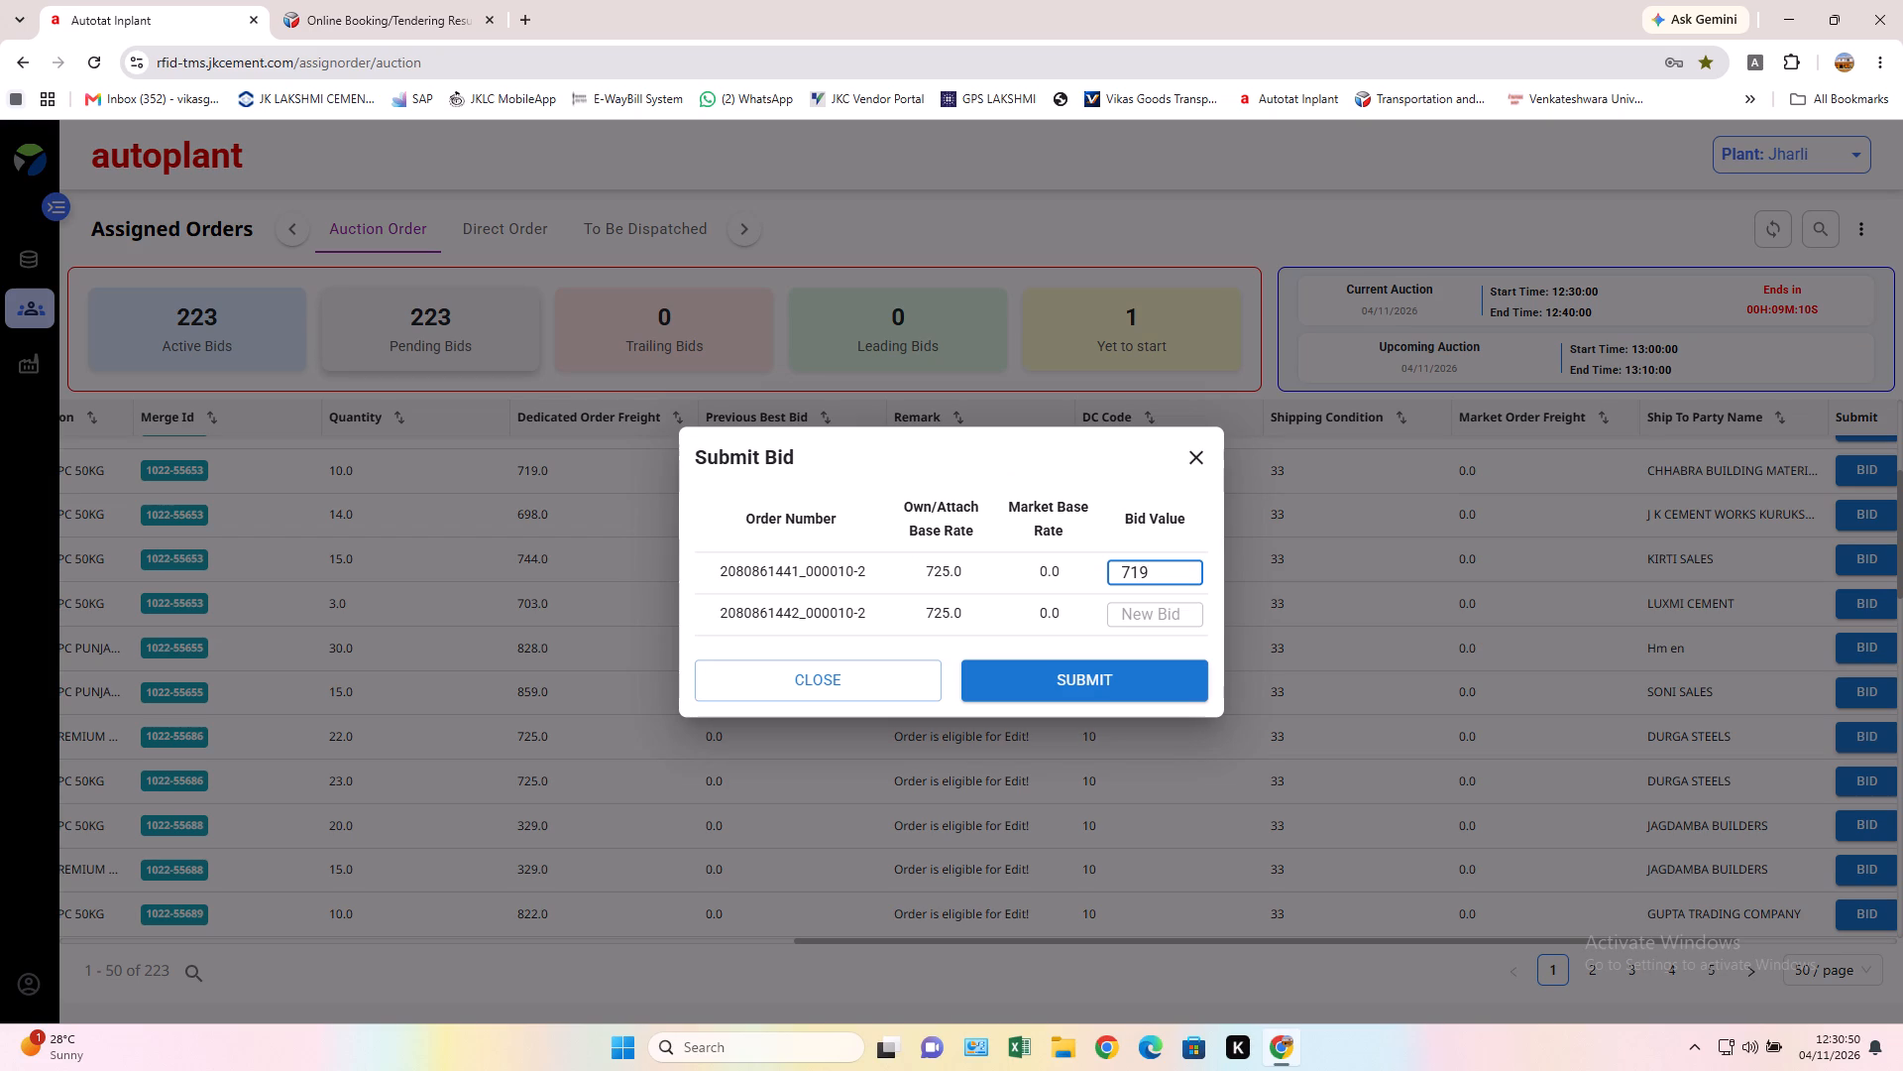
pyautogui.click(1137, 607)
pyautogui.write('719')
pyautogui.press('BackSpace')
pyautogui.press('6')
pyautogui.click(1161, 582)
pyautogui.press('BackSpace')
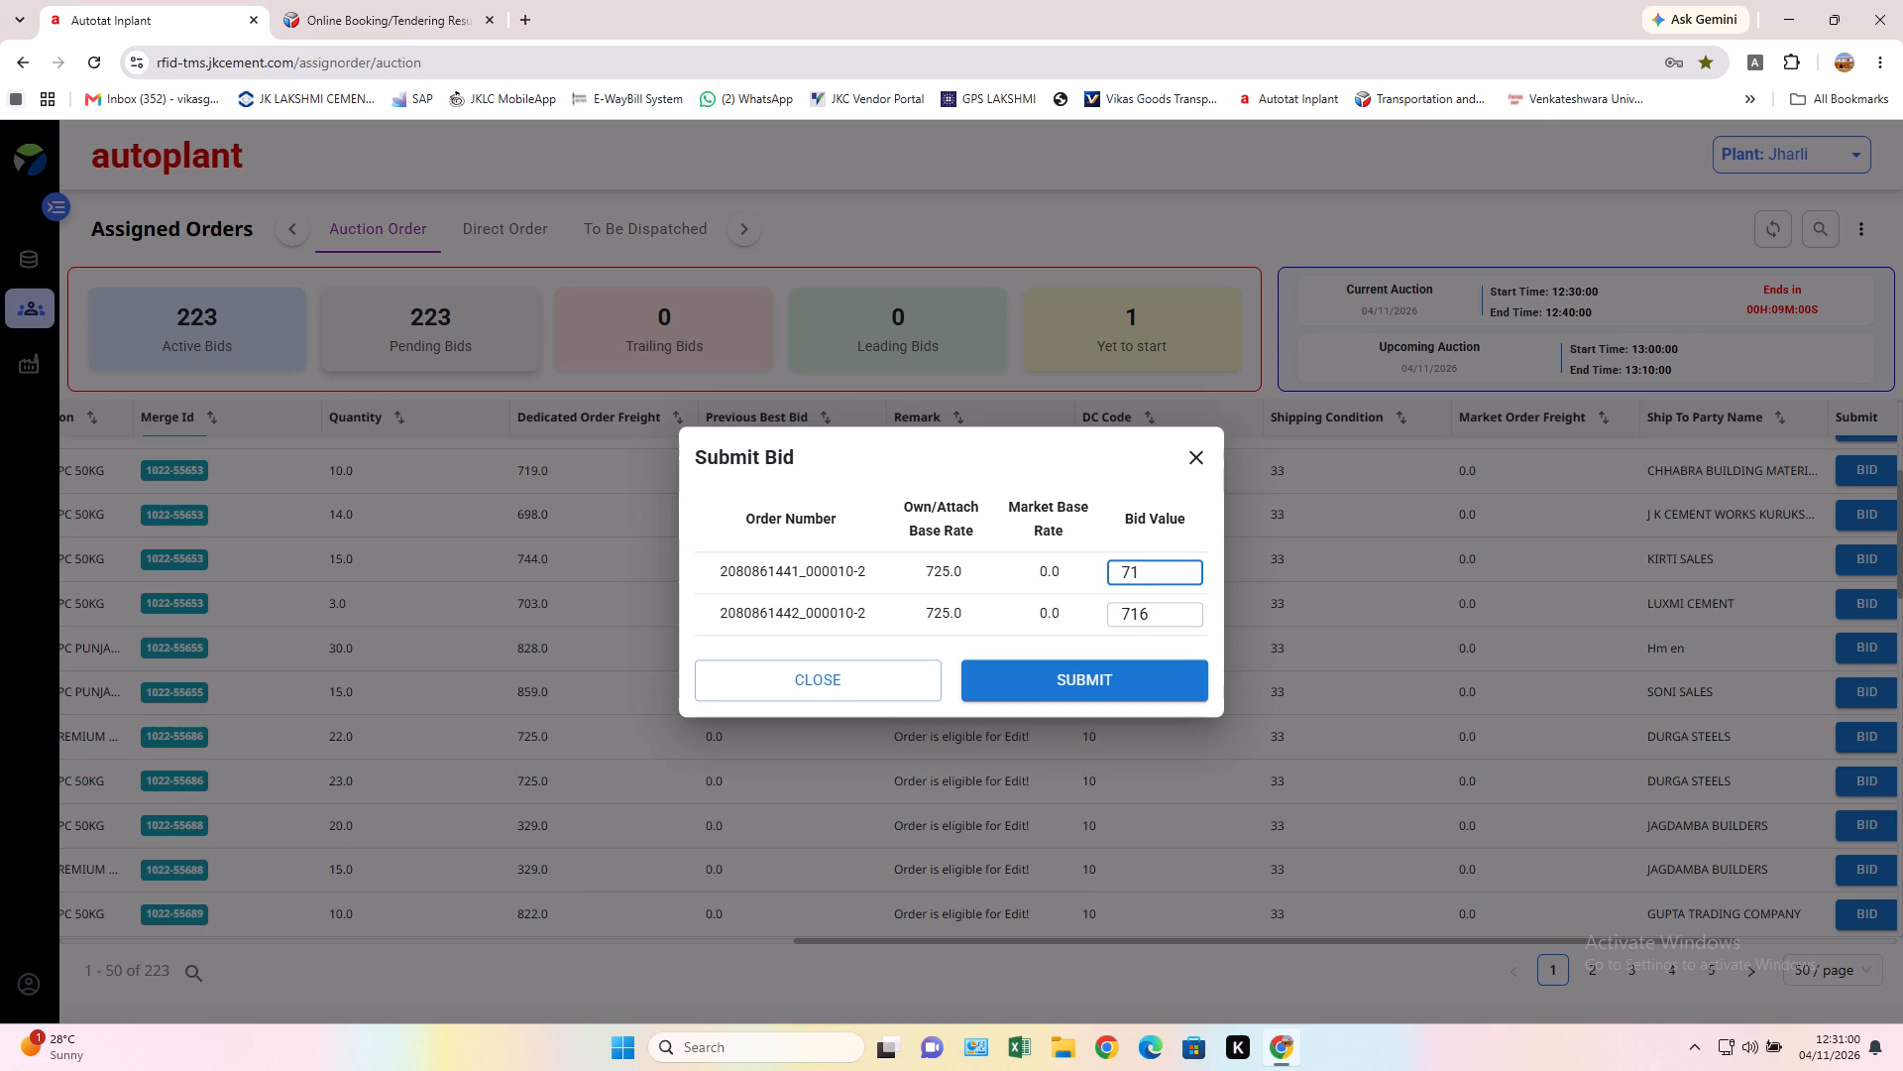
pyautogui.press('6')
pyautogui.click(1062, 678)
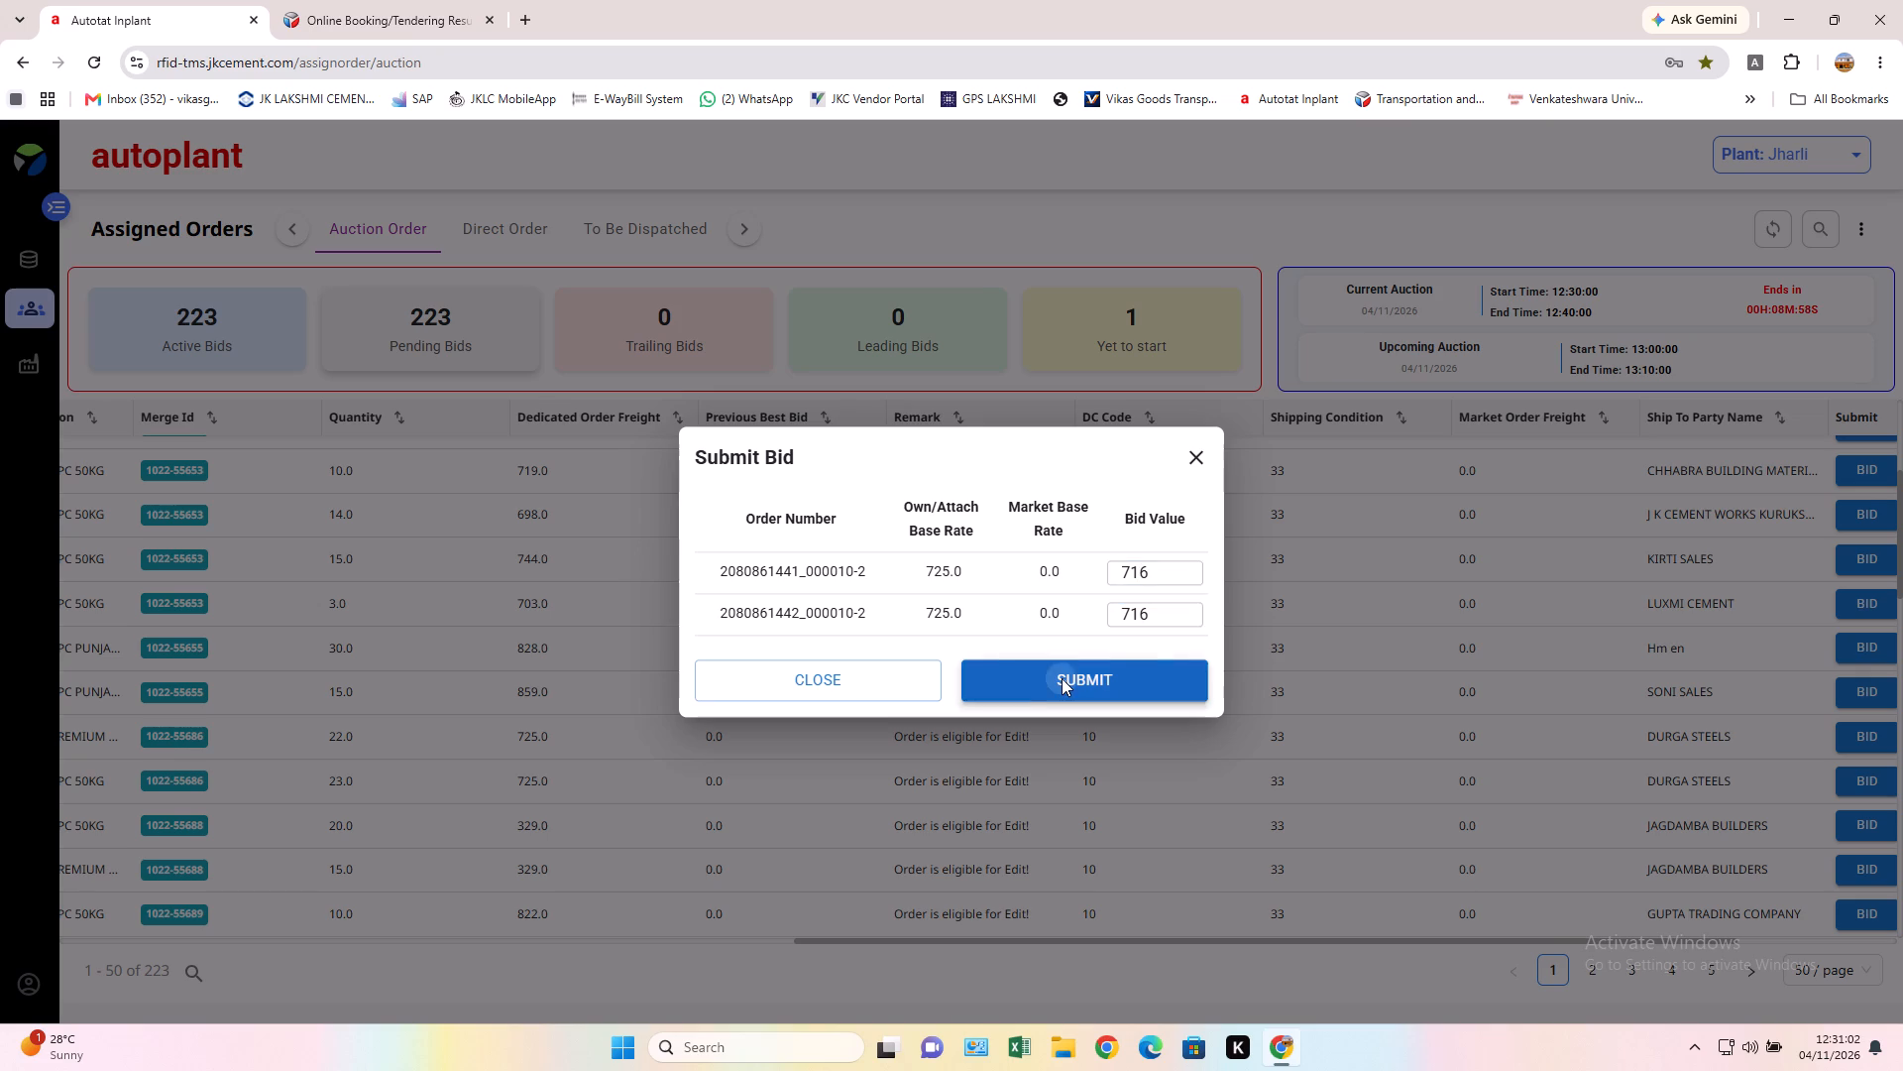
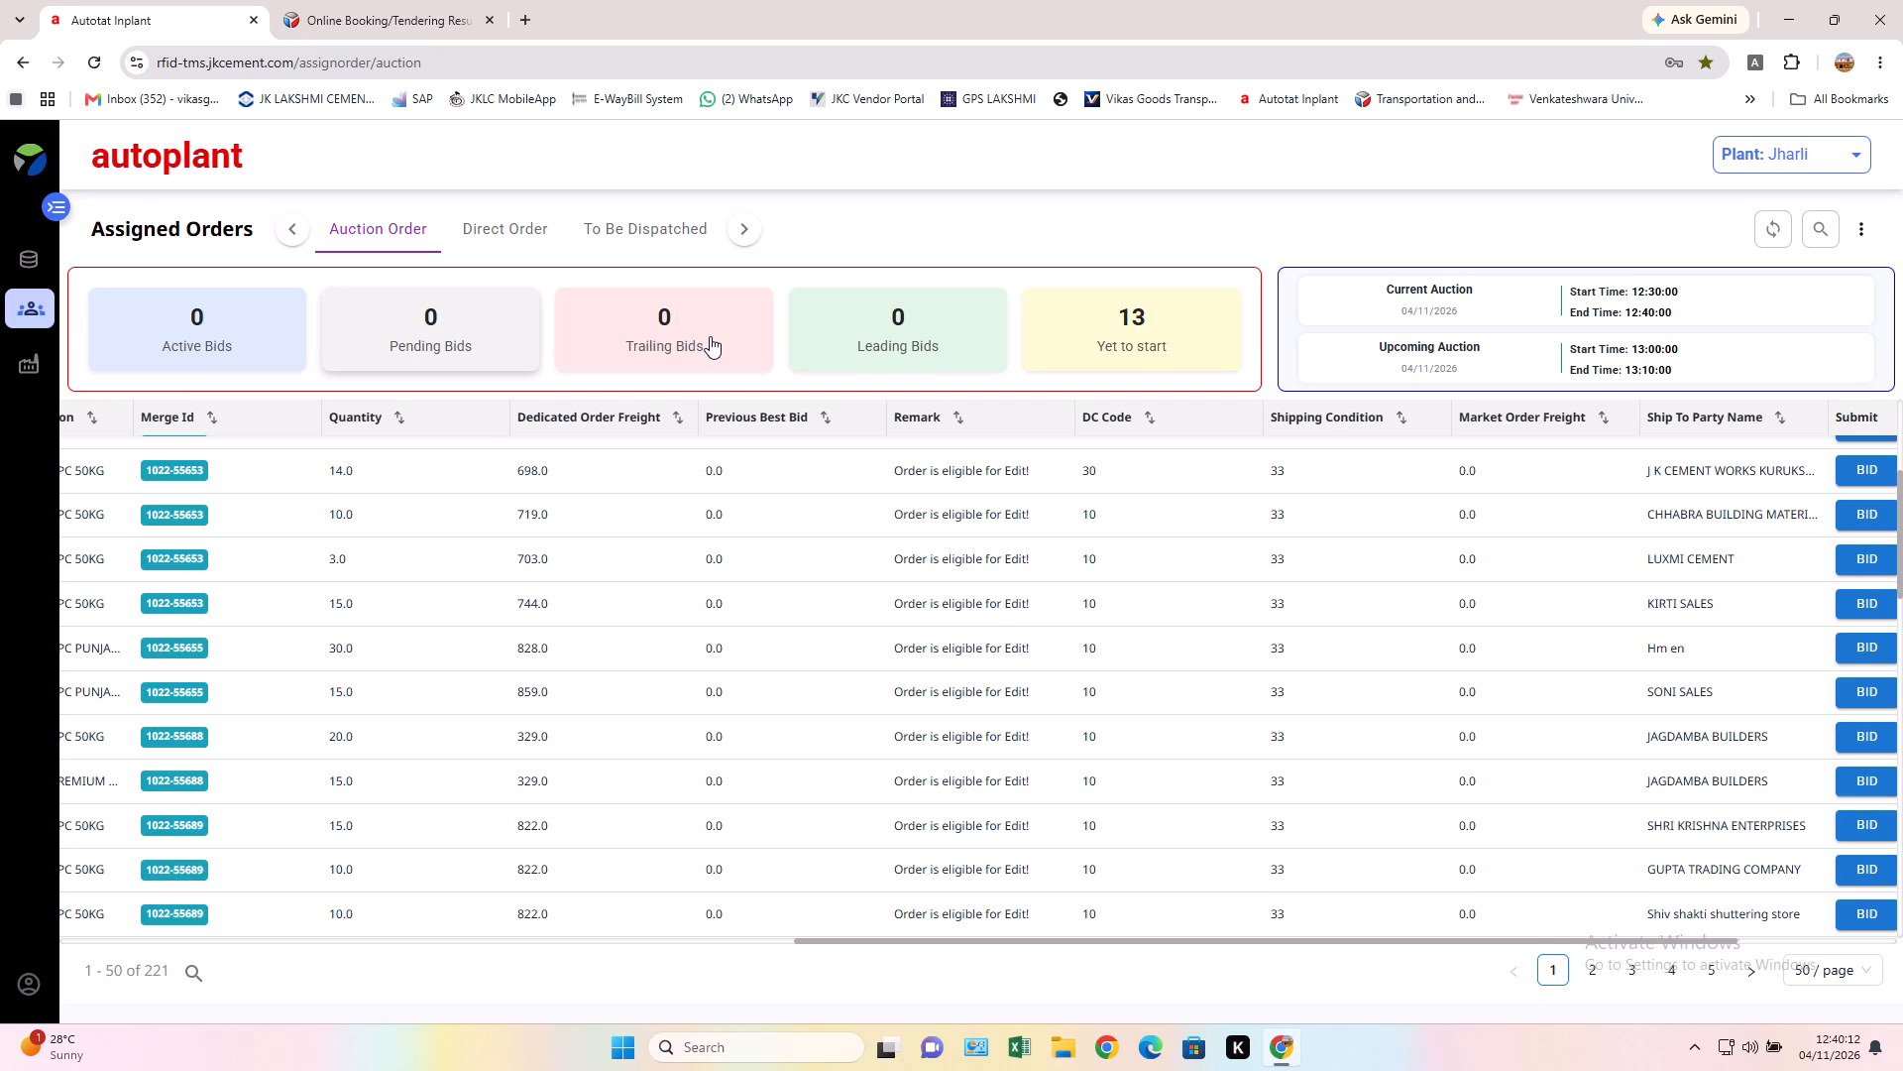
# Open the direct orders list and examine the merge IDs, destinations, auction freights and bid freights of the assigned orders.
pyautogui.click(510, 216)
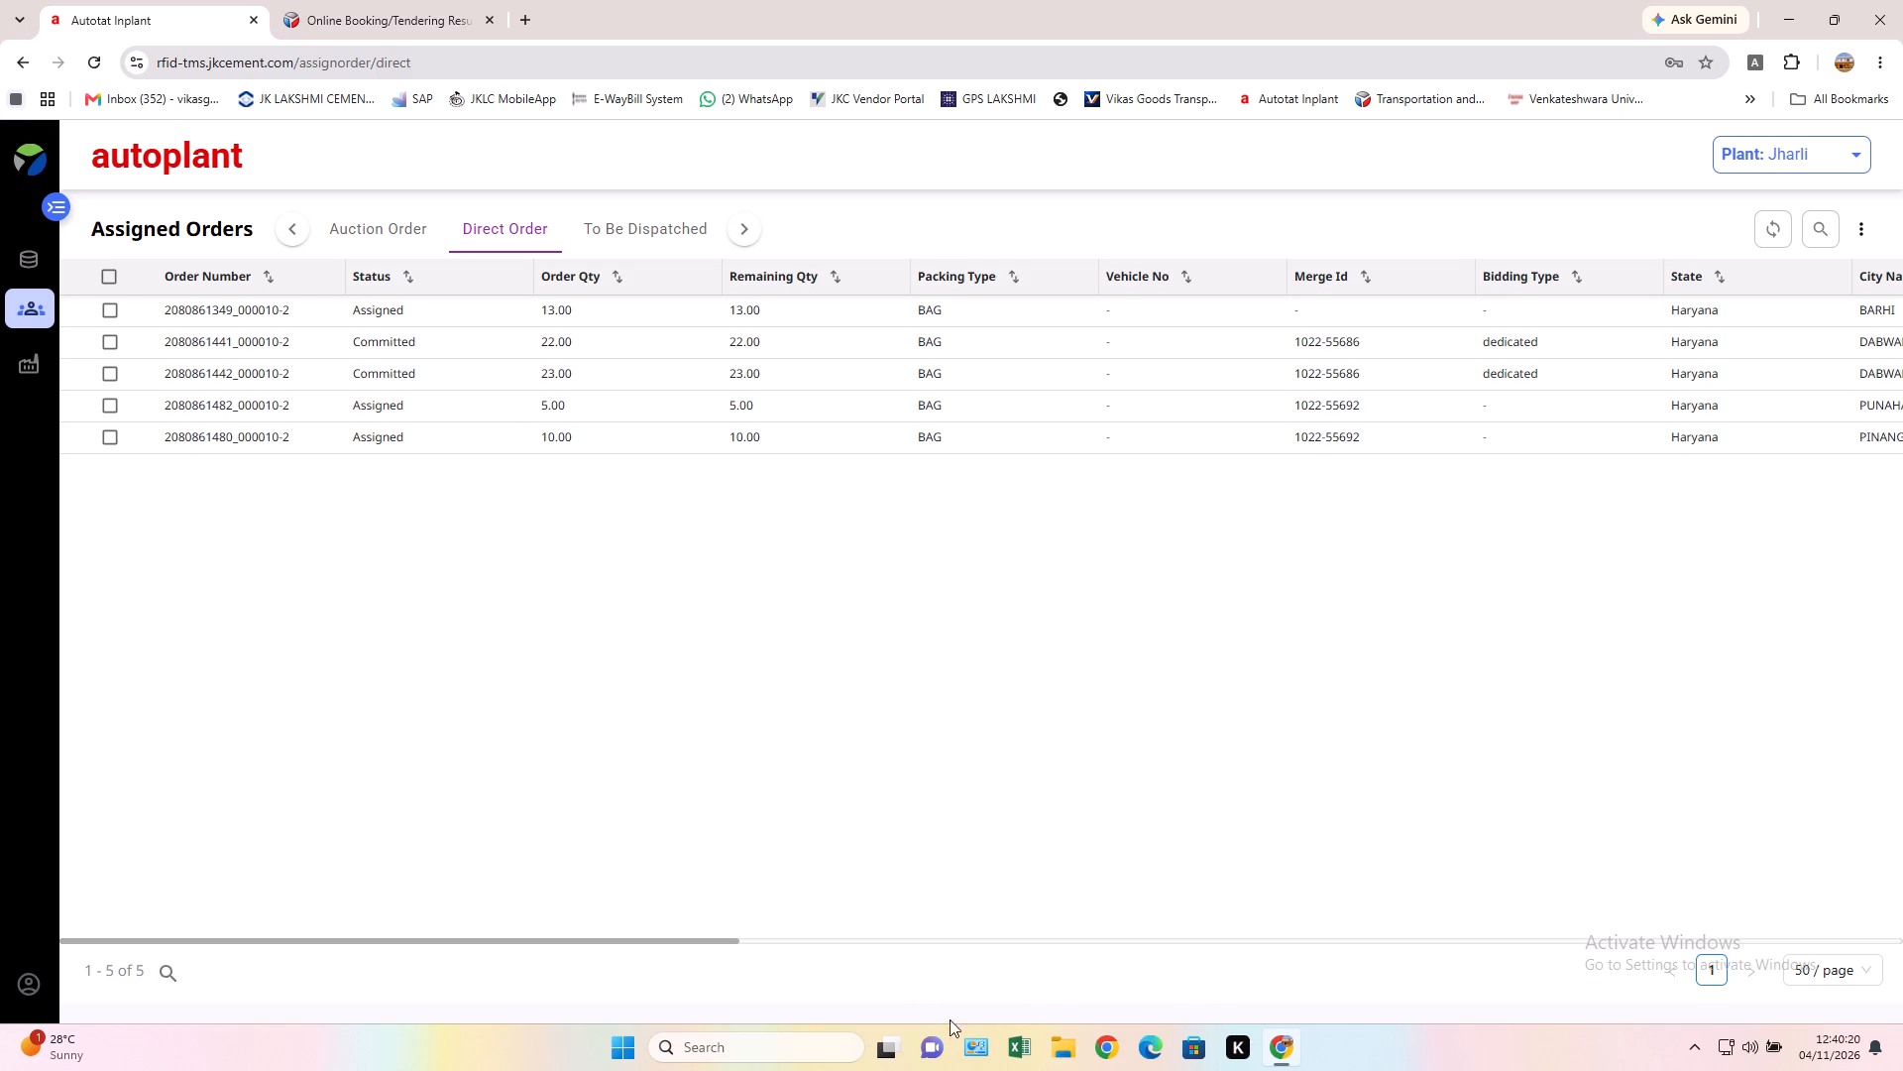
pyautogui.moveTo(712, 942); pyautogui.dragTo(819, 943)
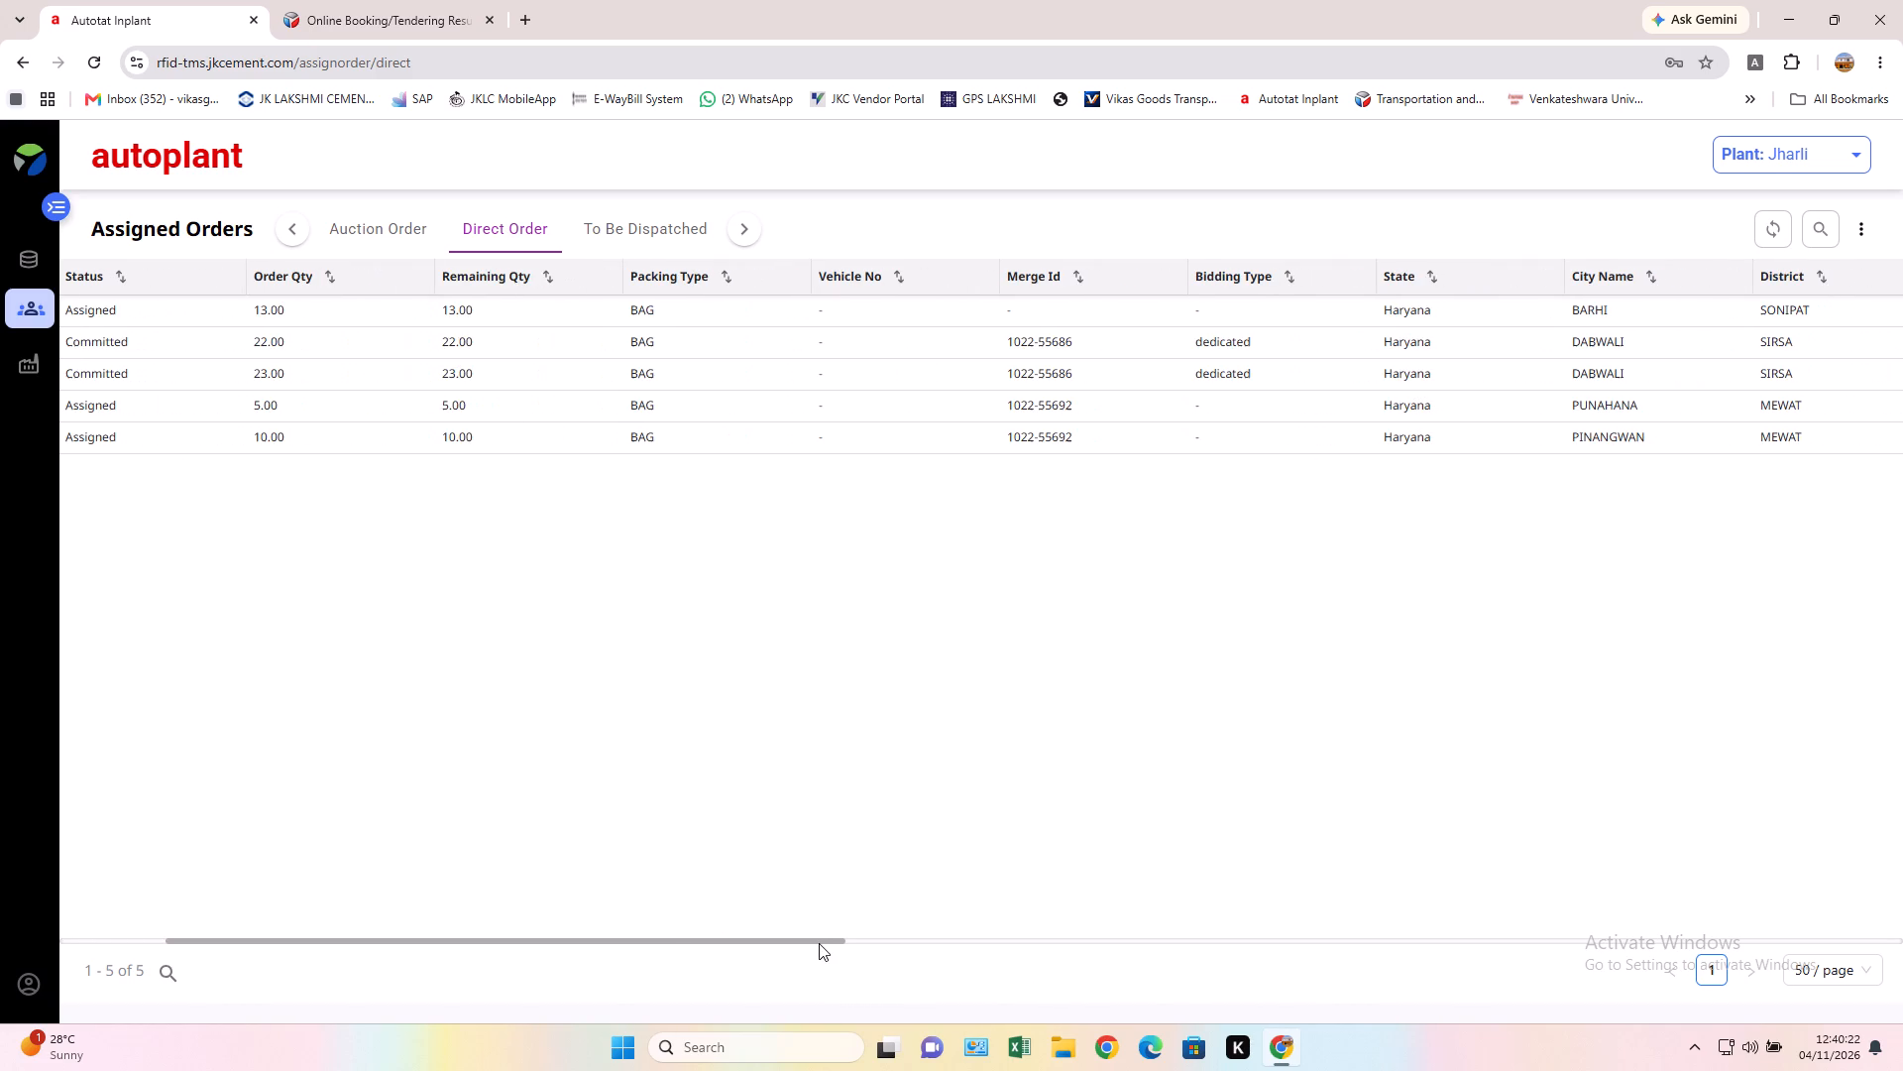
pyautogui.moveTo(819, 943); pyautogui.dragTo(970, 943)
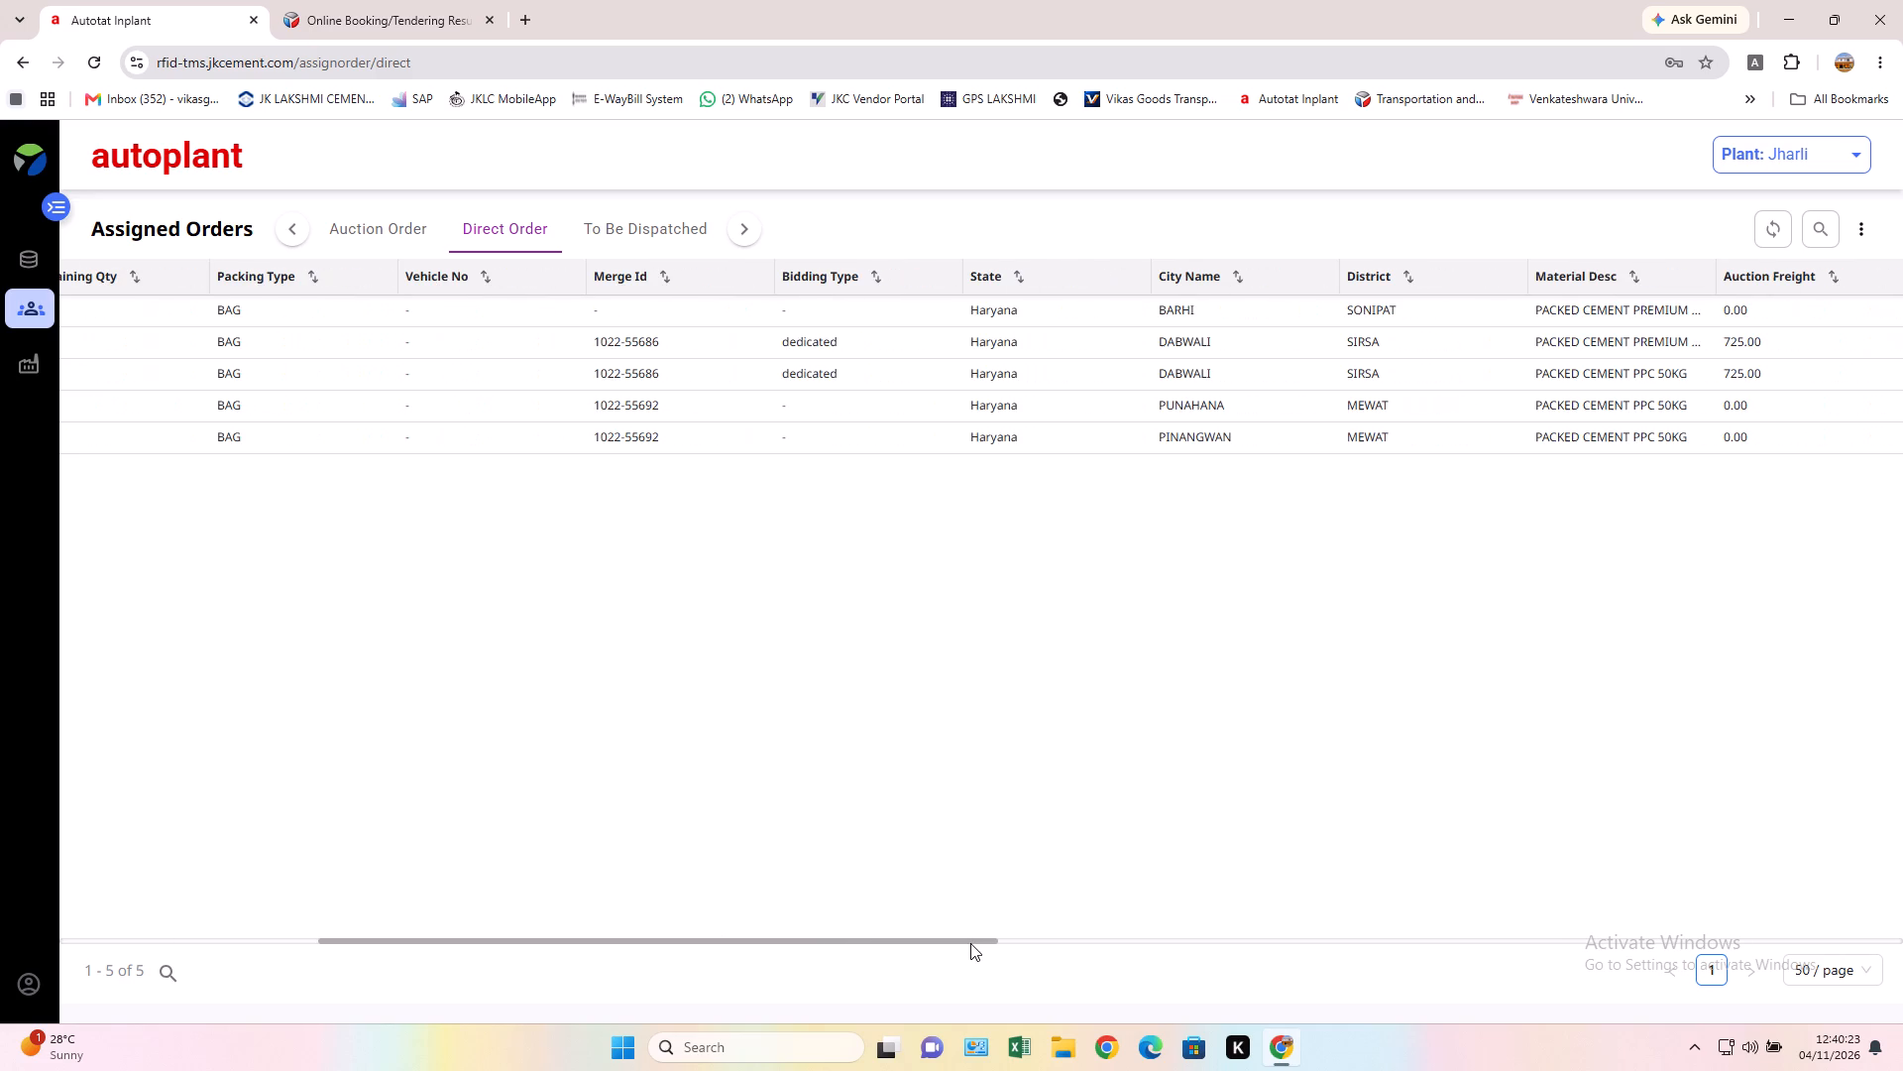
pyautogui.moveTo(970, 943); pyautogui.dragTo(1083, 943)
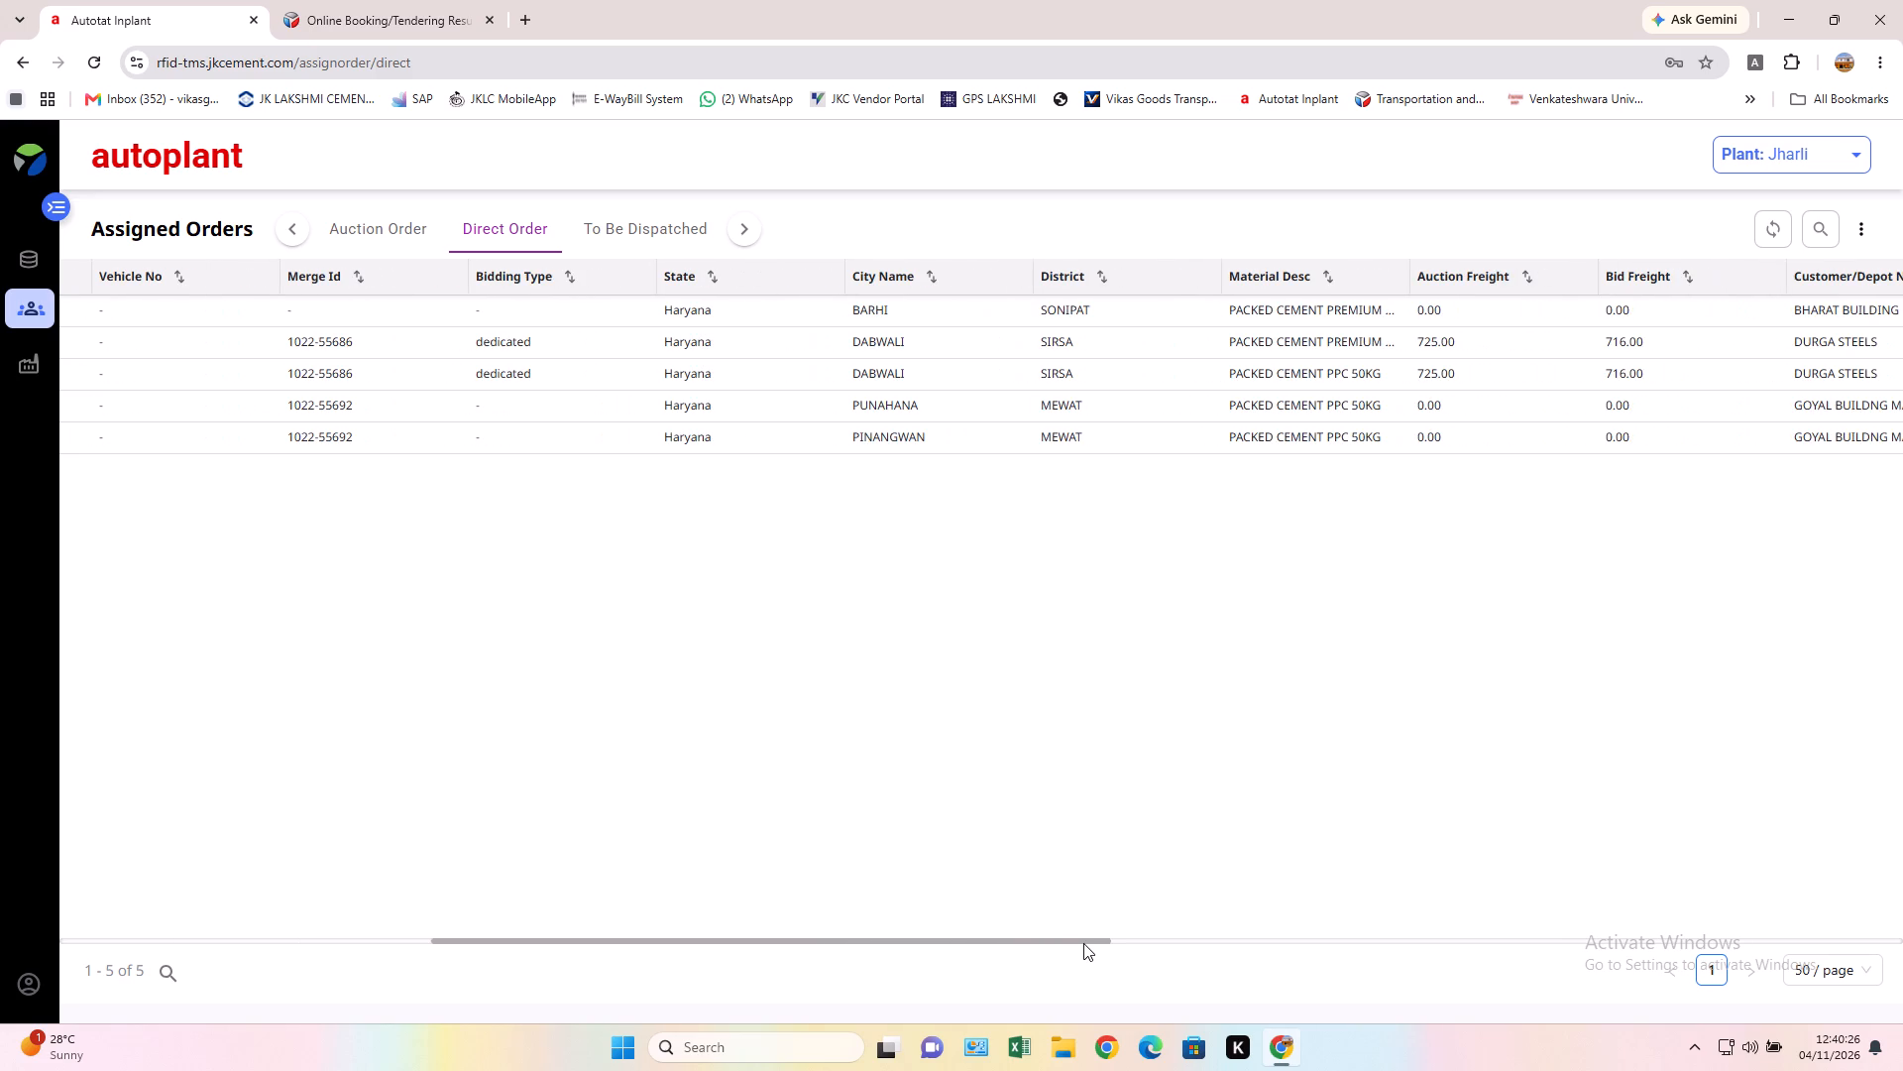
pyautogui.moveTo(1083, 943); pyautogui.dragTo(504, 945)
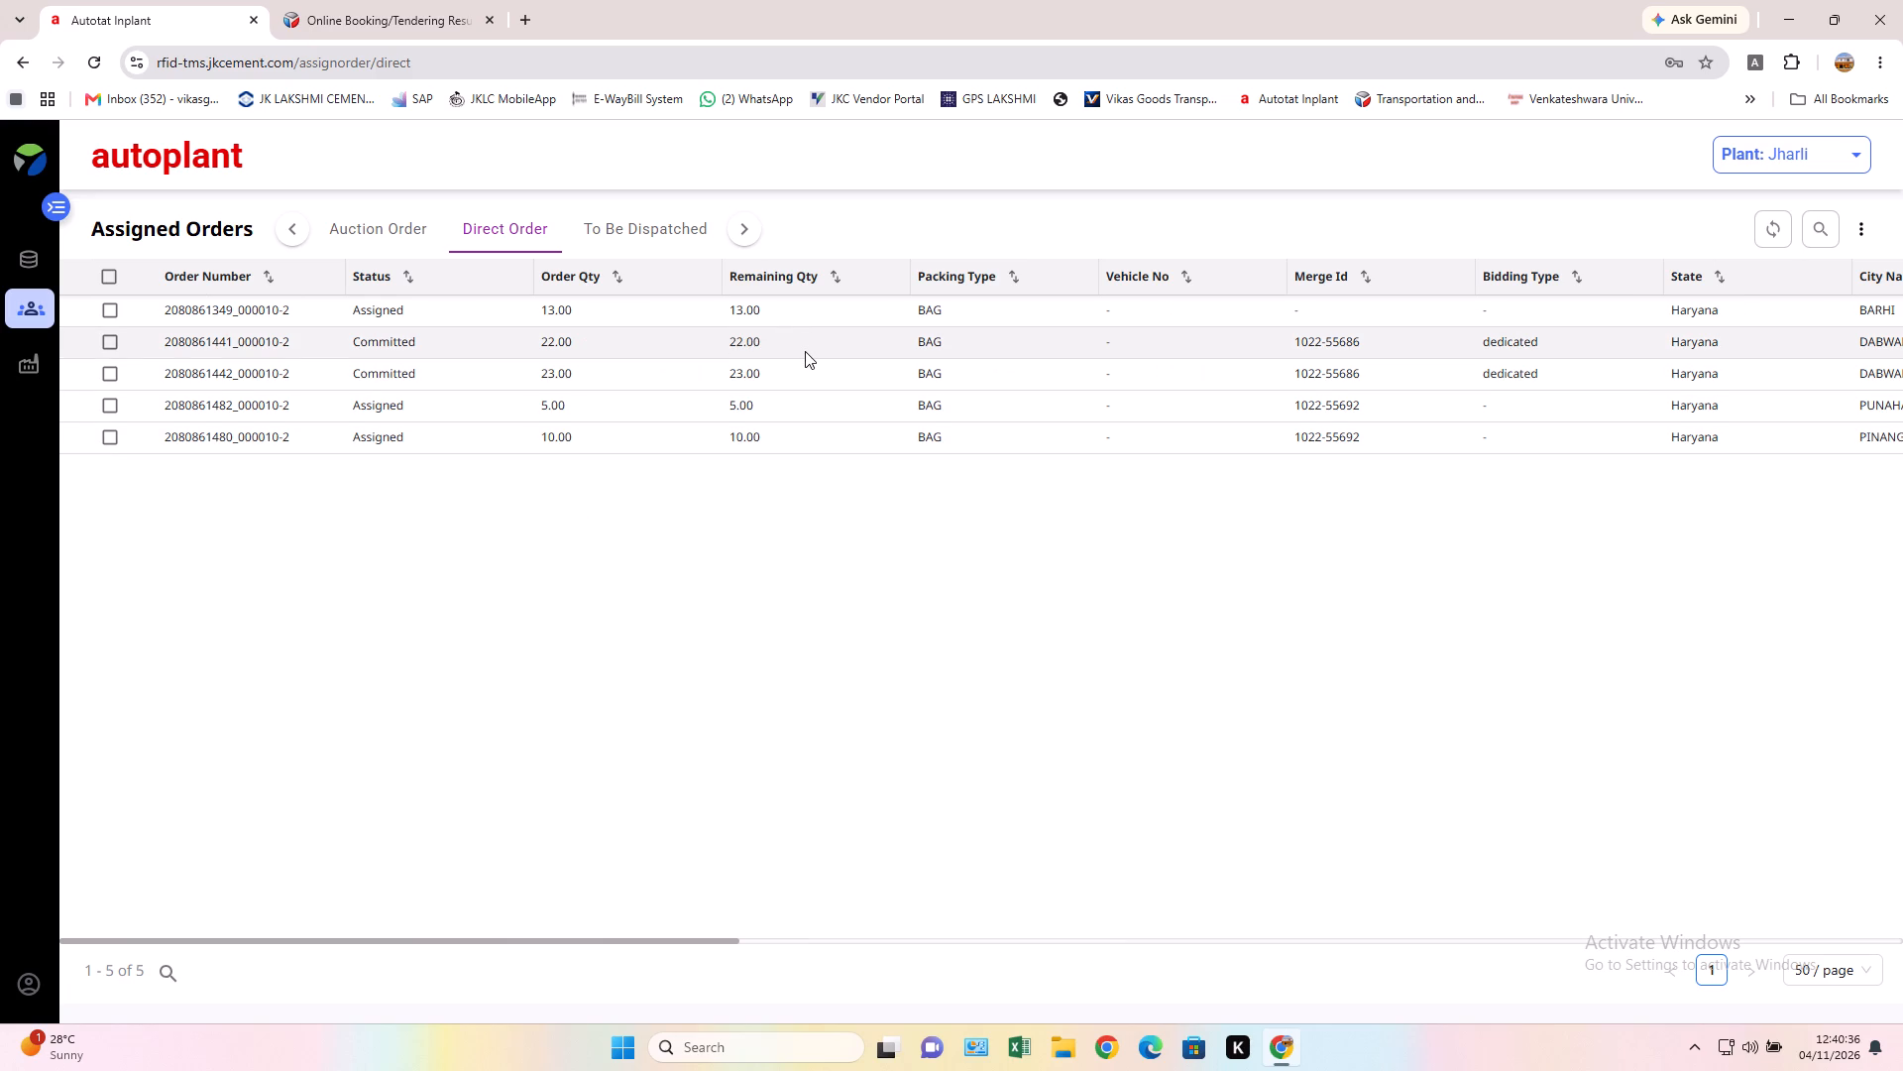
pyautogui.moveTo(692, 937); pyautogui.dragTo(960, 945)
pyautogui.moveTo(960, 945); pyautogui.dragTo(958, 945)
pyautogui.moveTo(713, 937); pyautogui.dragTo(918, 954)
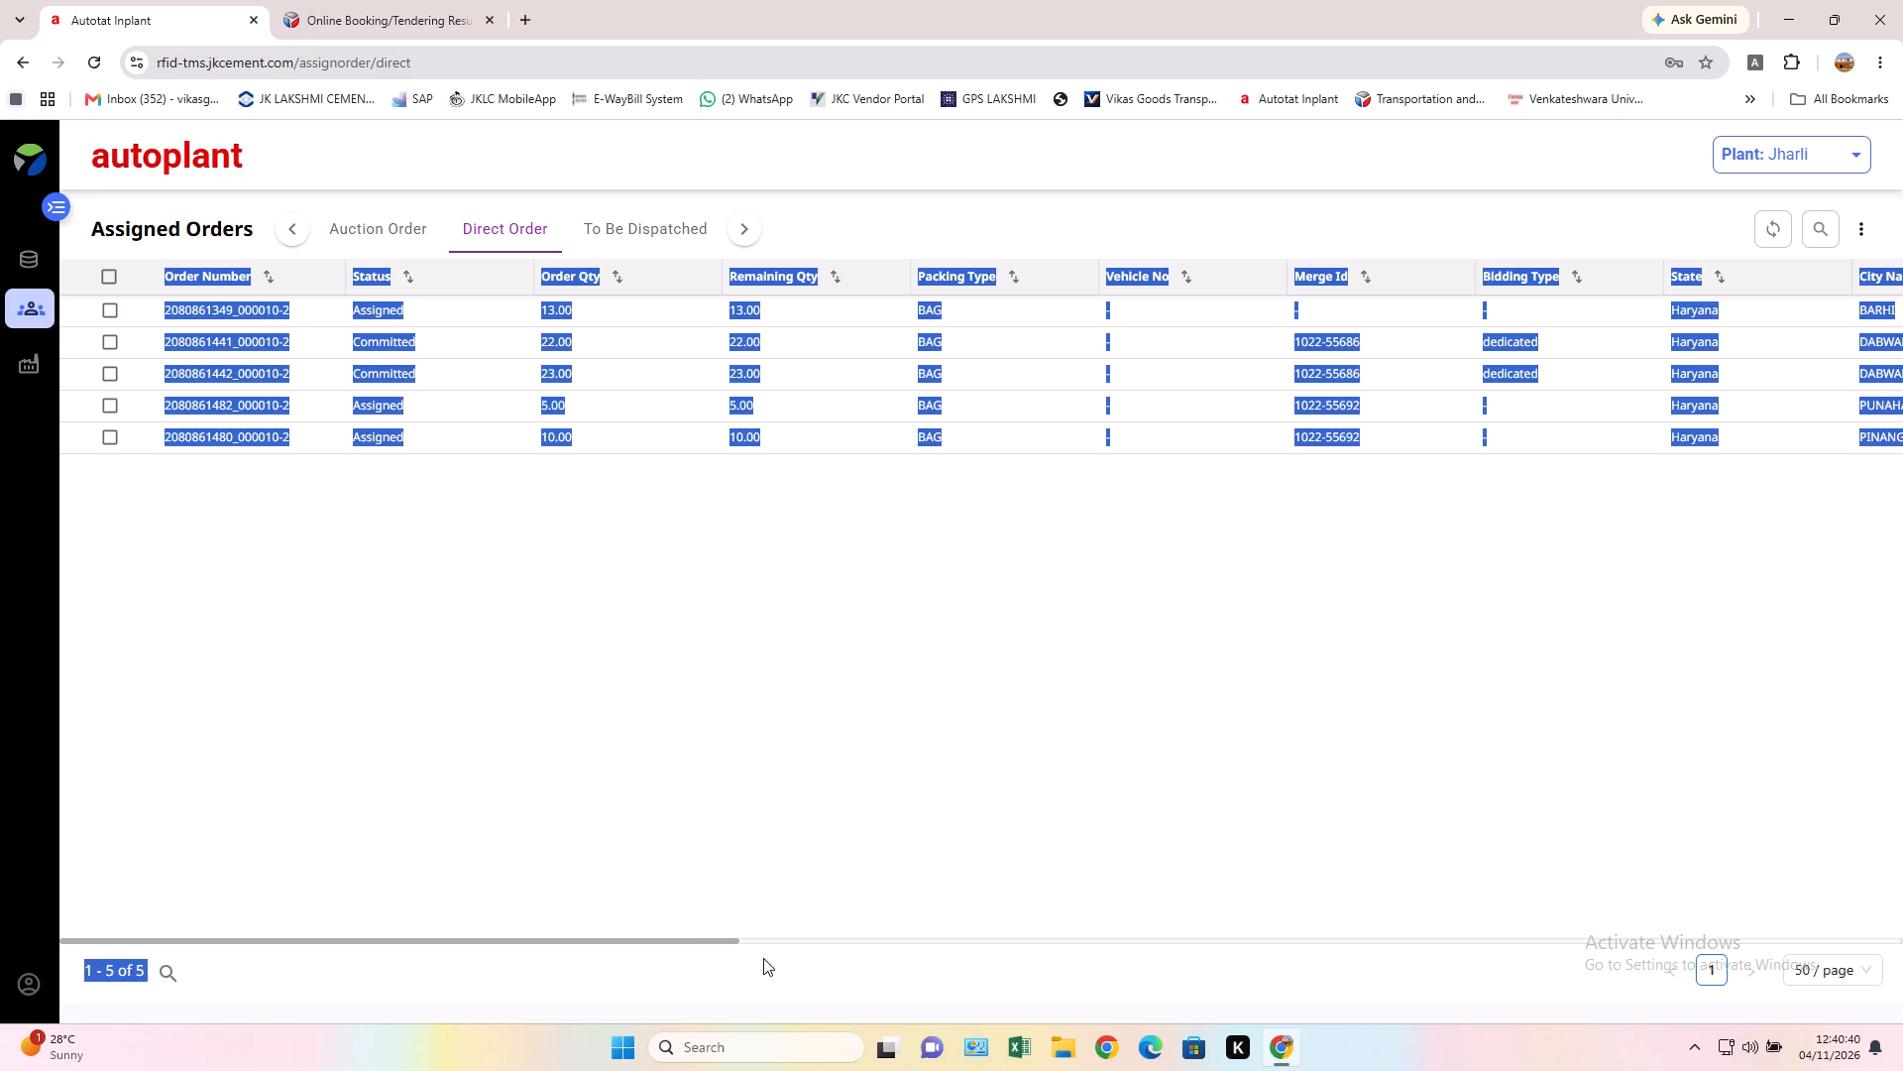
pyautogui.click(764, 950)
pyautogui.click(714, 940)
pyautogui.click(713, 936)
pyautogui.moveTo(713, 940); pyautogui.dragTo(1135, 966)
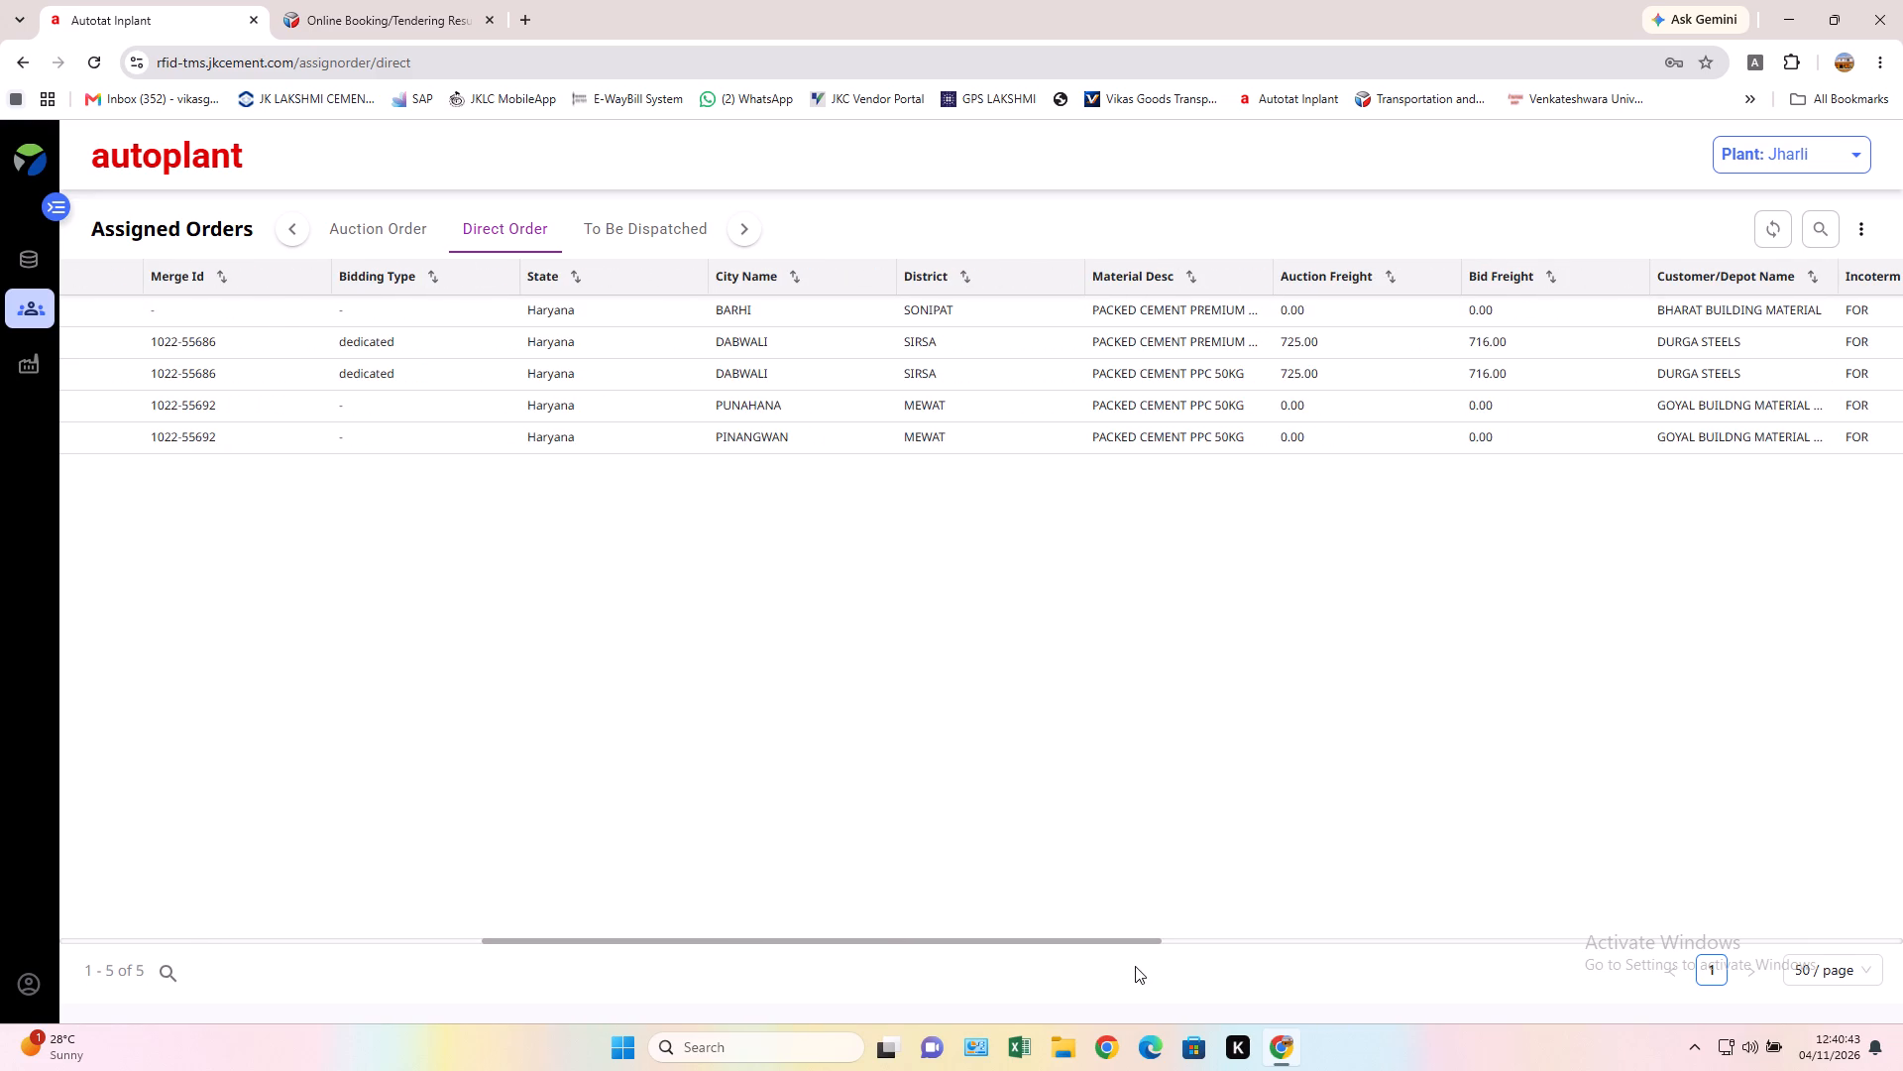
pyautogui.moveTo(1135, 966); pyautogui.dragTo(1137, 966)
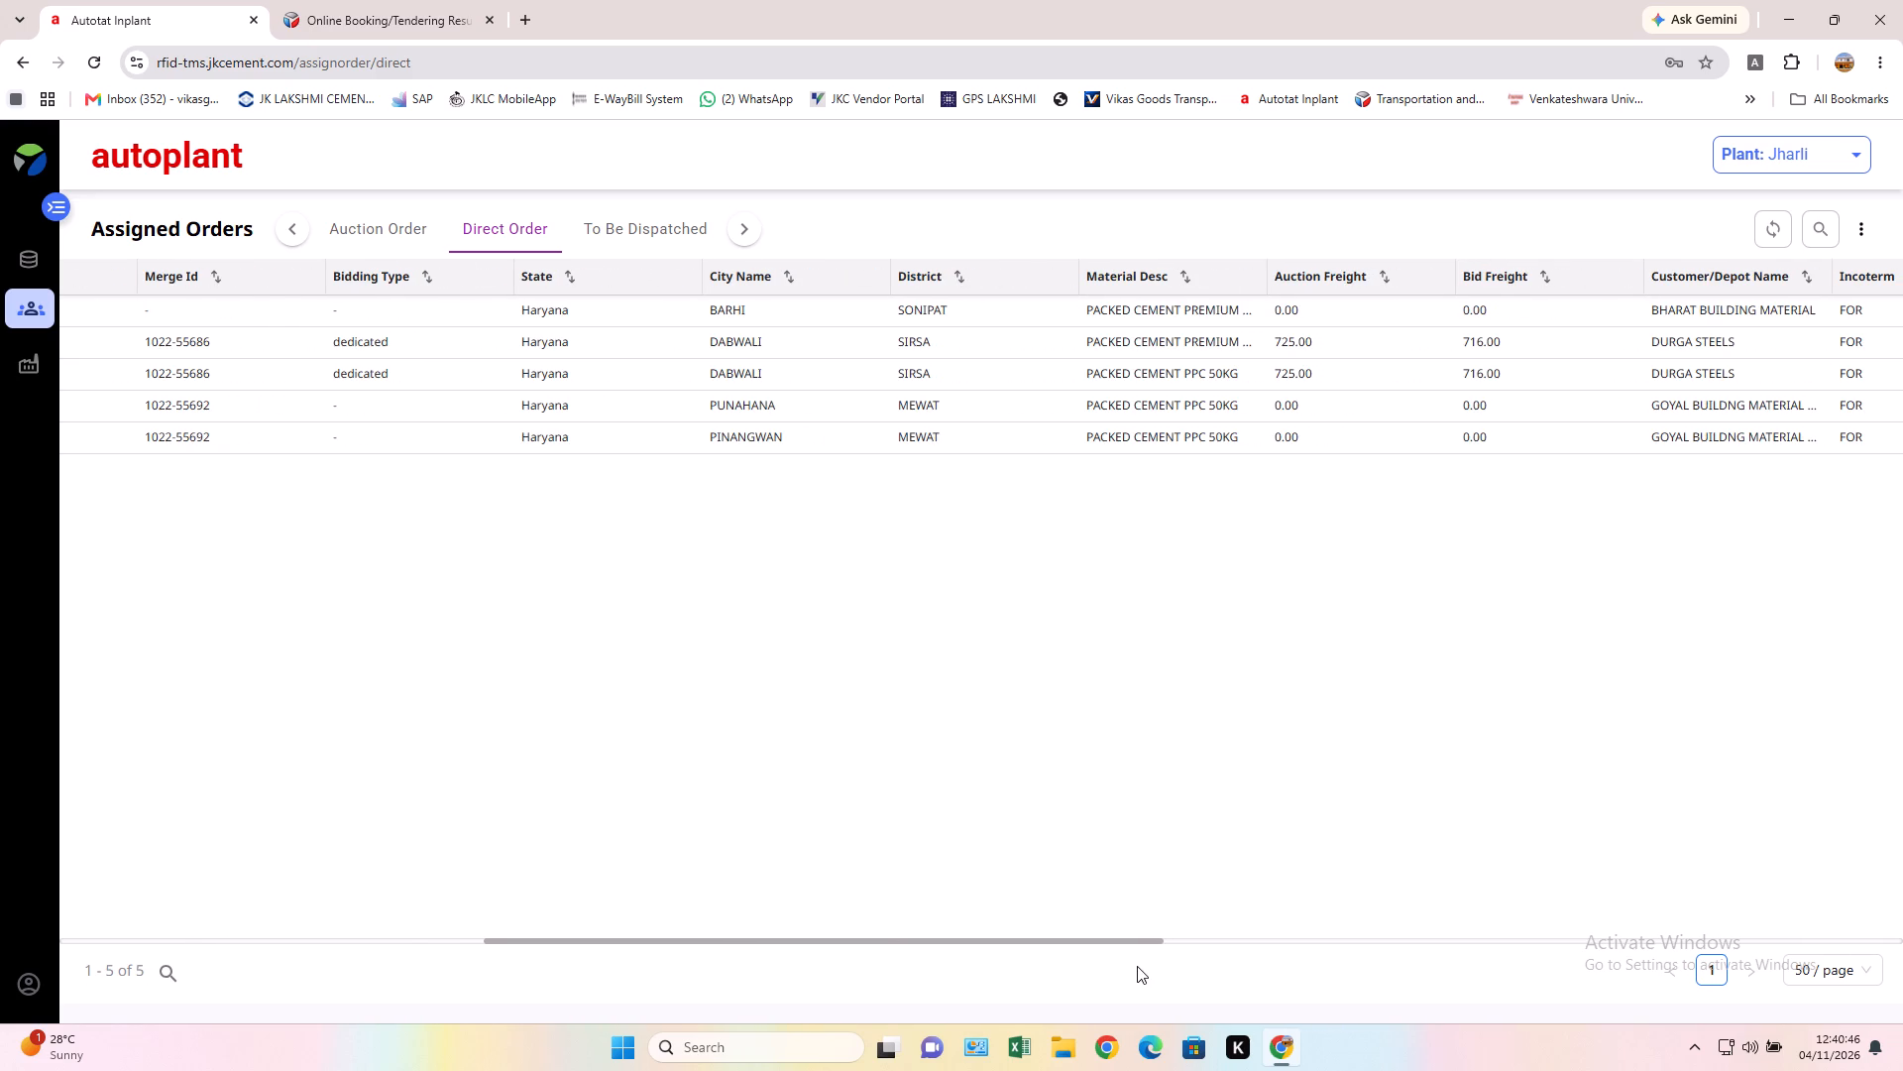
pyautogui.moveTo(1137, 966); pyautogui.dragTo(744, 954)
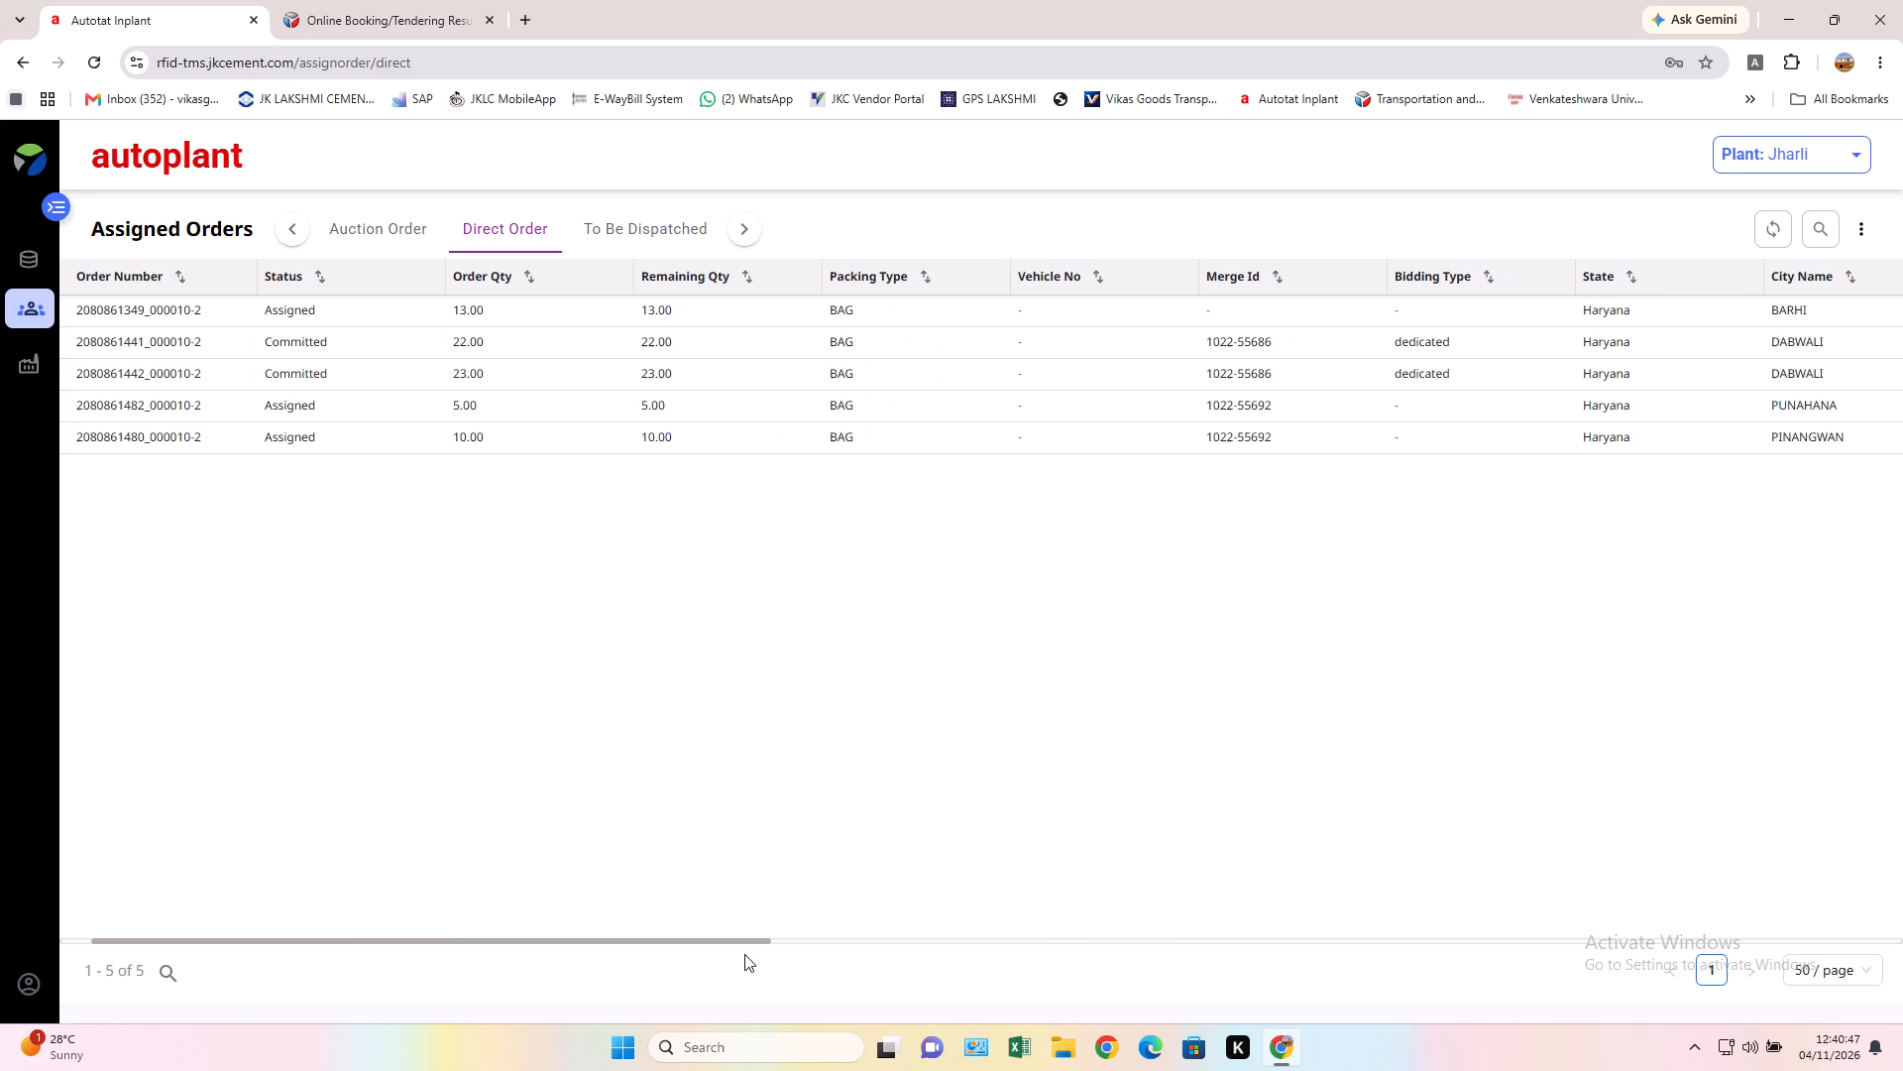
pyautogui.moveTo(744, 954); pyautogui.dragTo(561, 957)
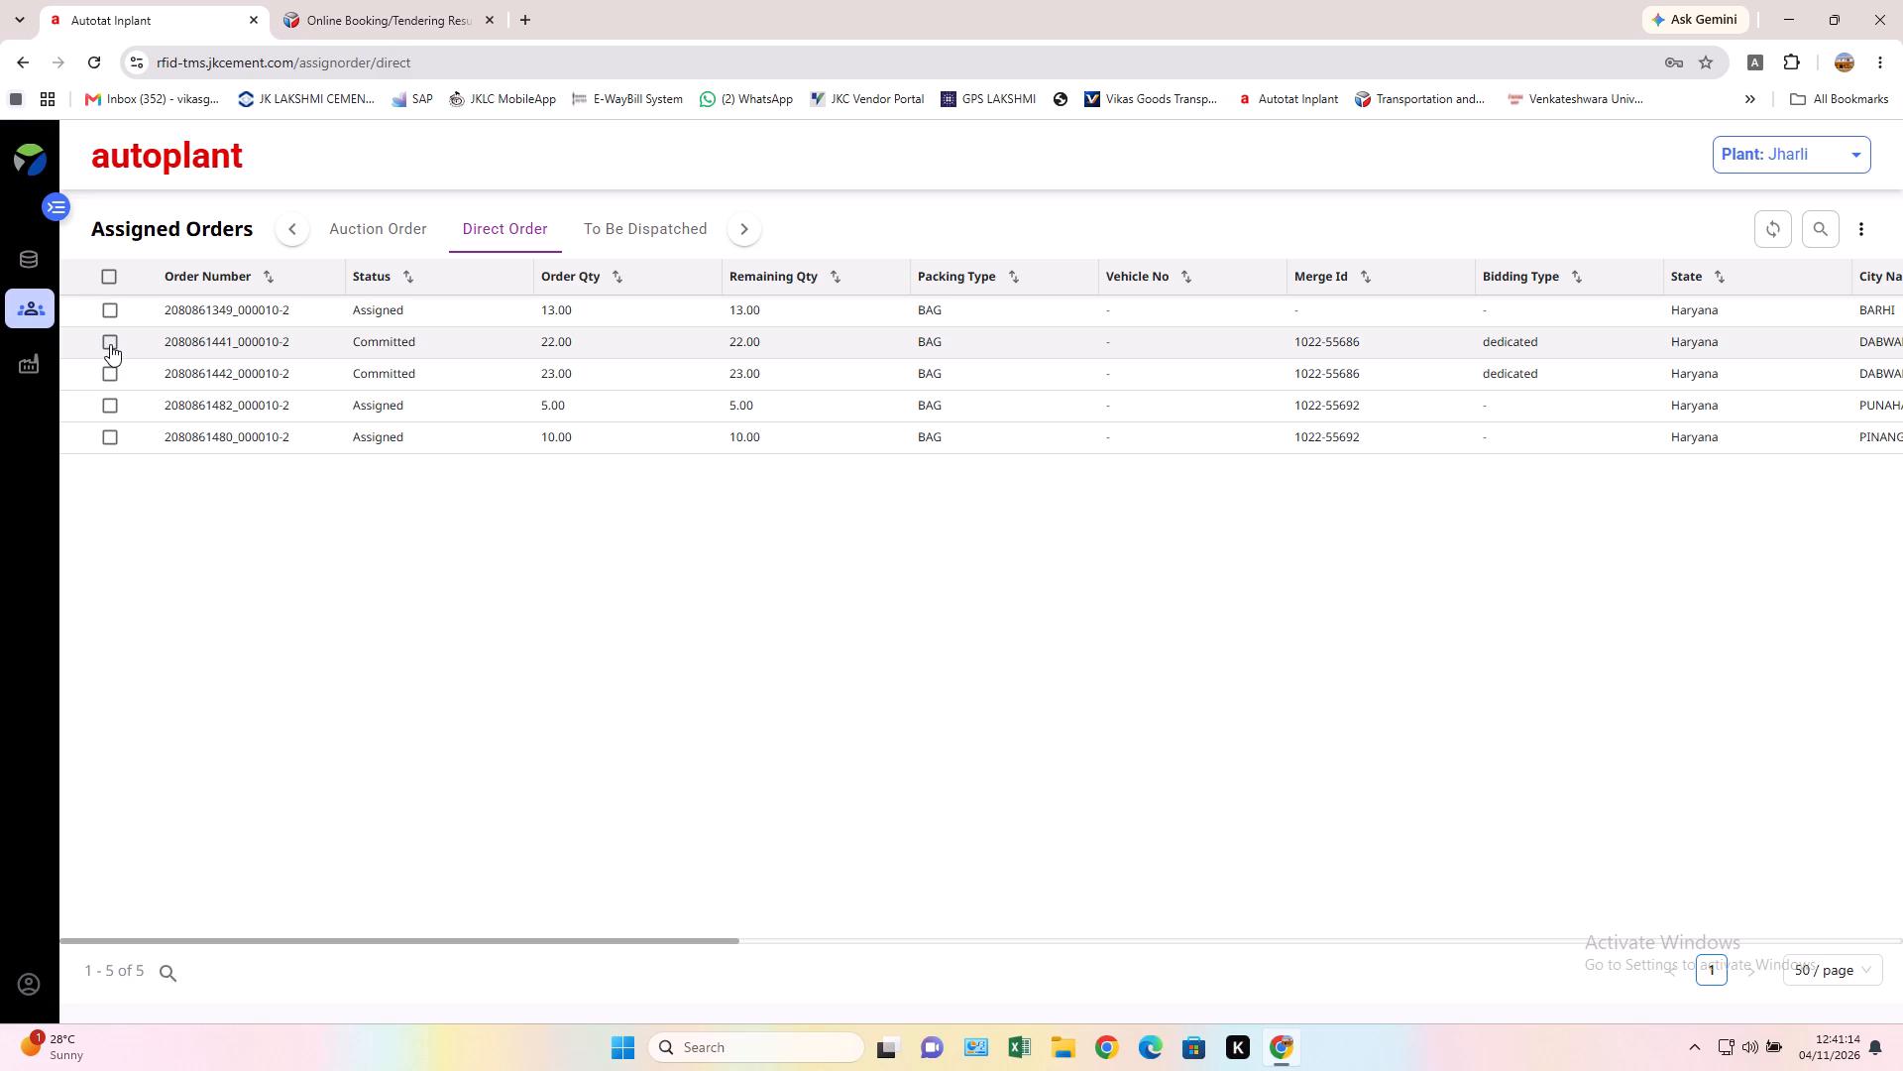
pyautogui.click(110, 344)
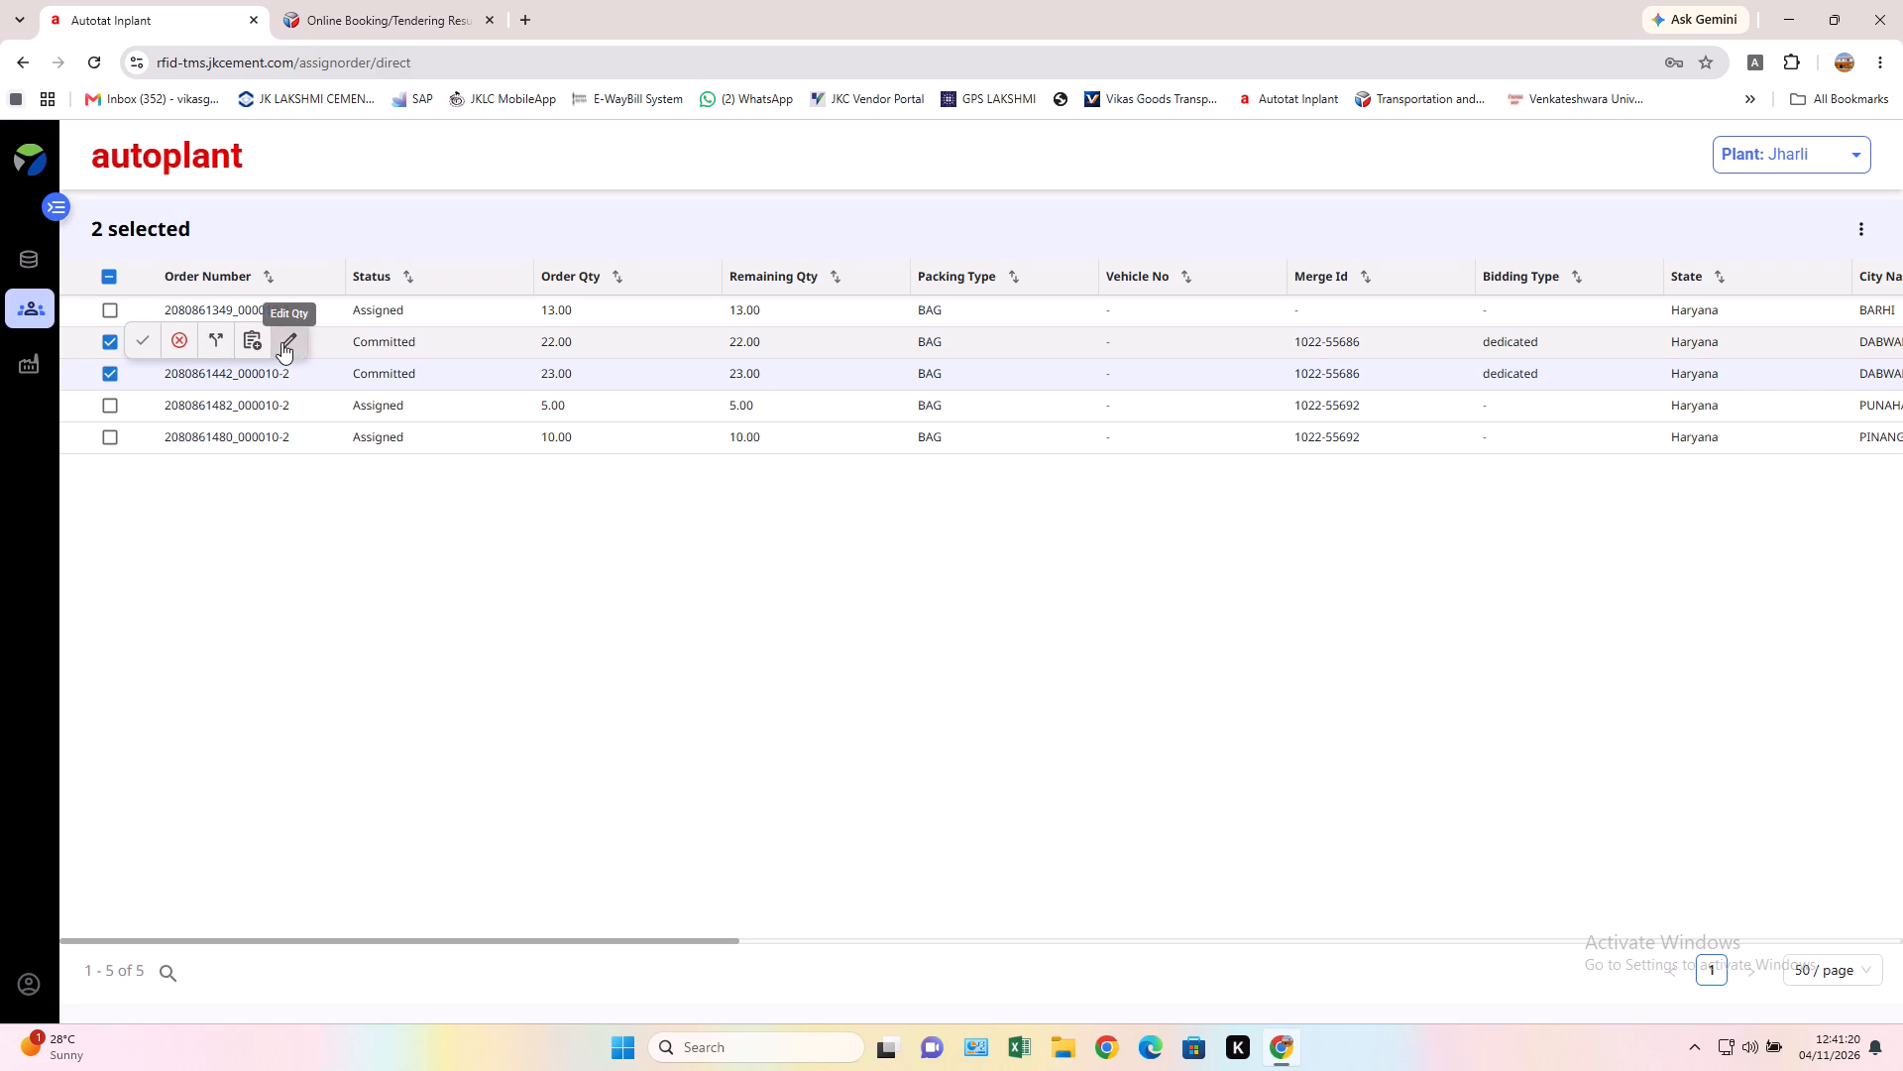
pyautogui.click(110, 376)
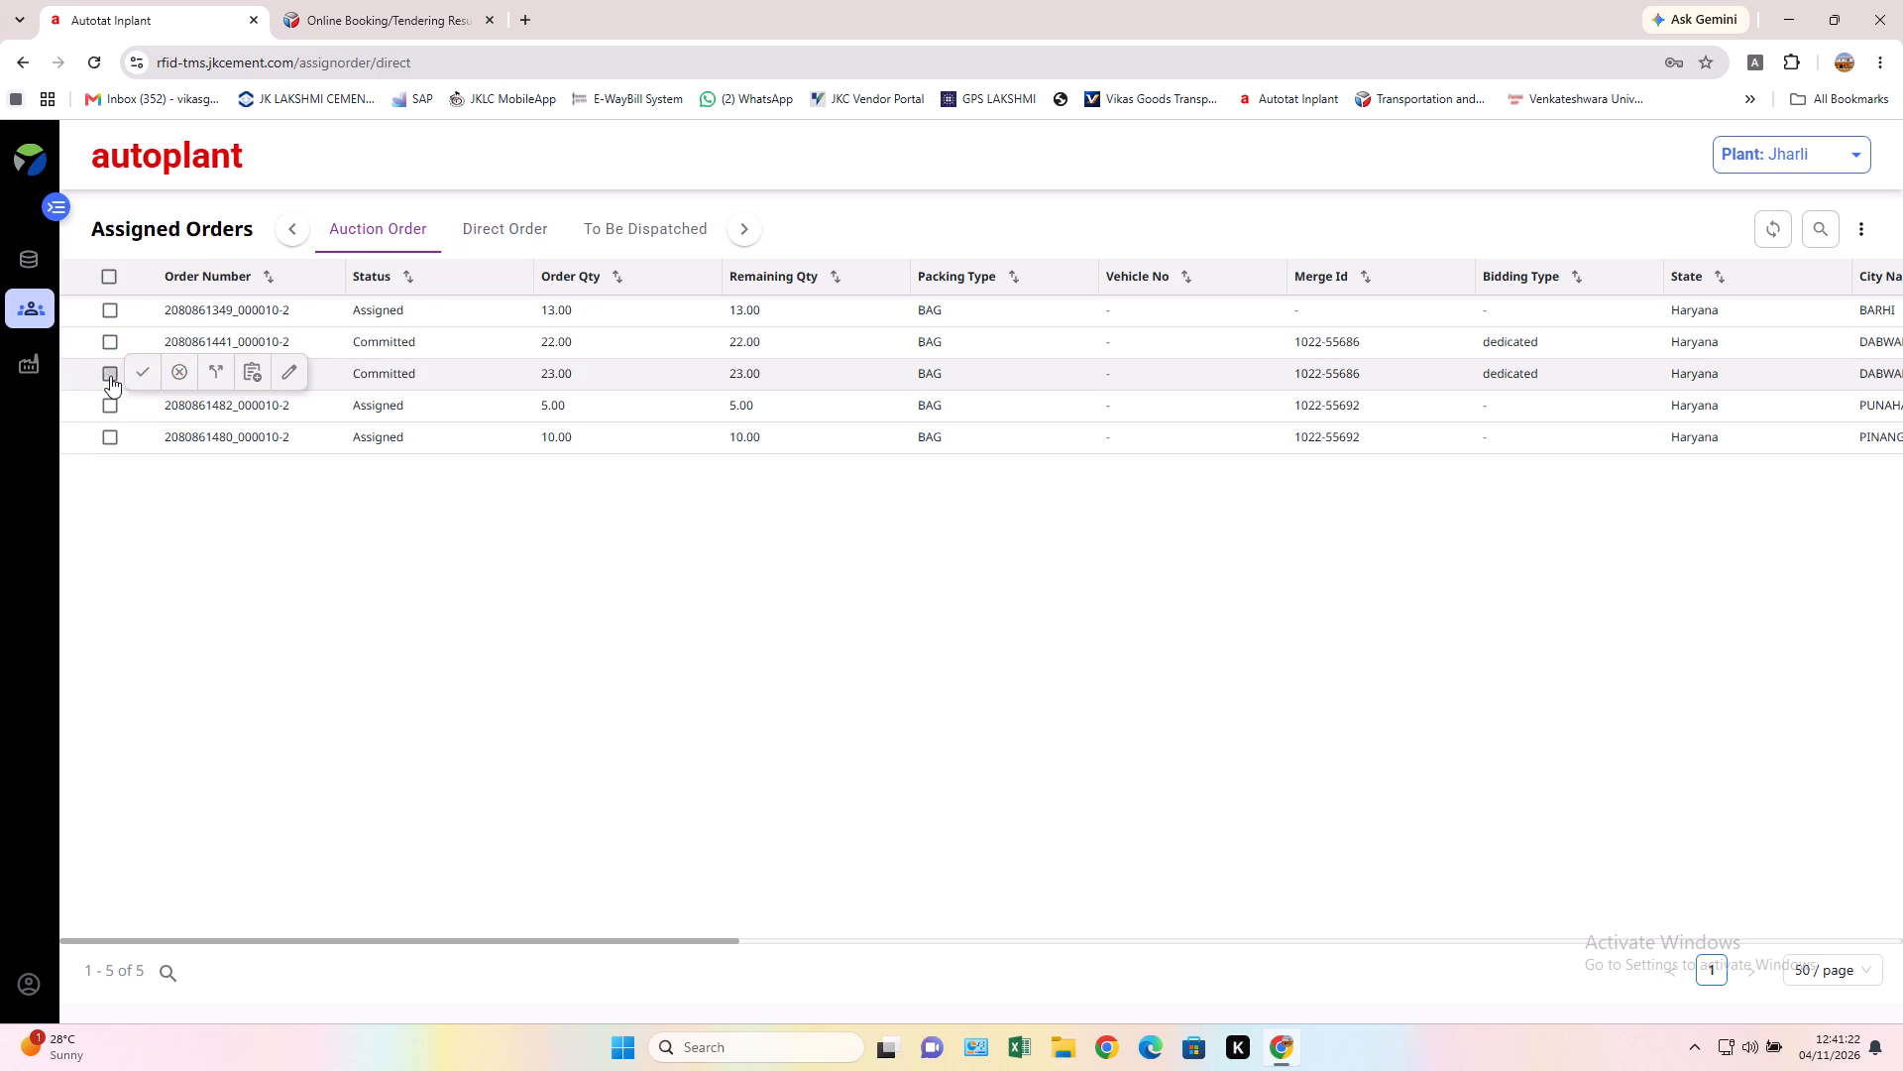
pyautogui.click(109, 344)
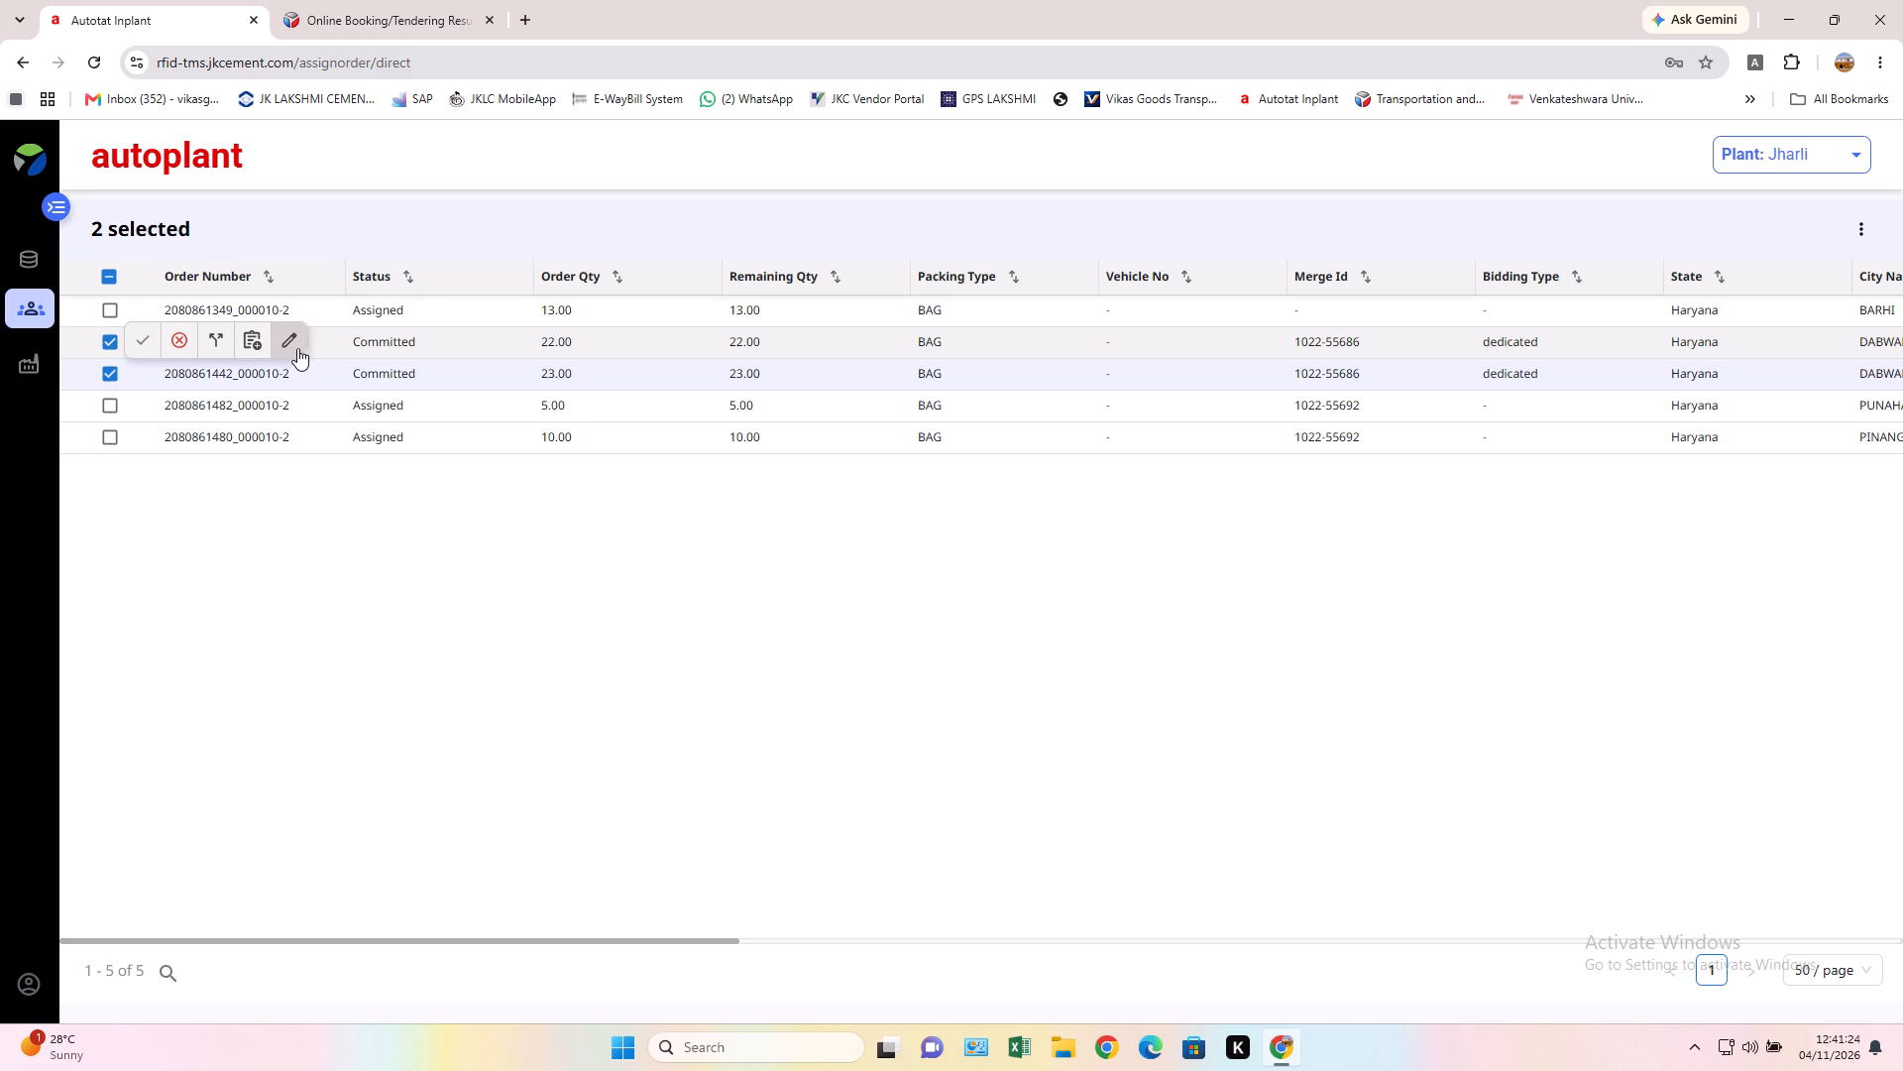
pyautogui.click(287, 346)
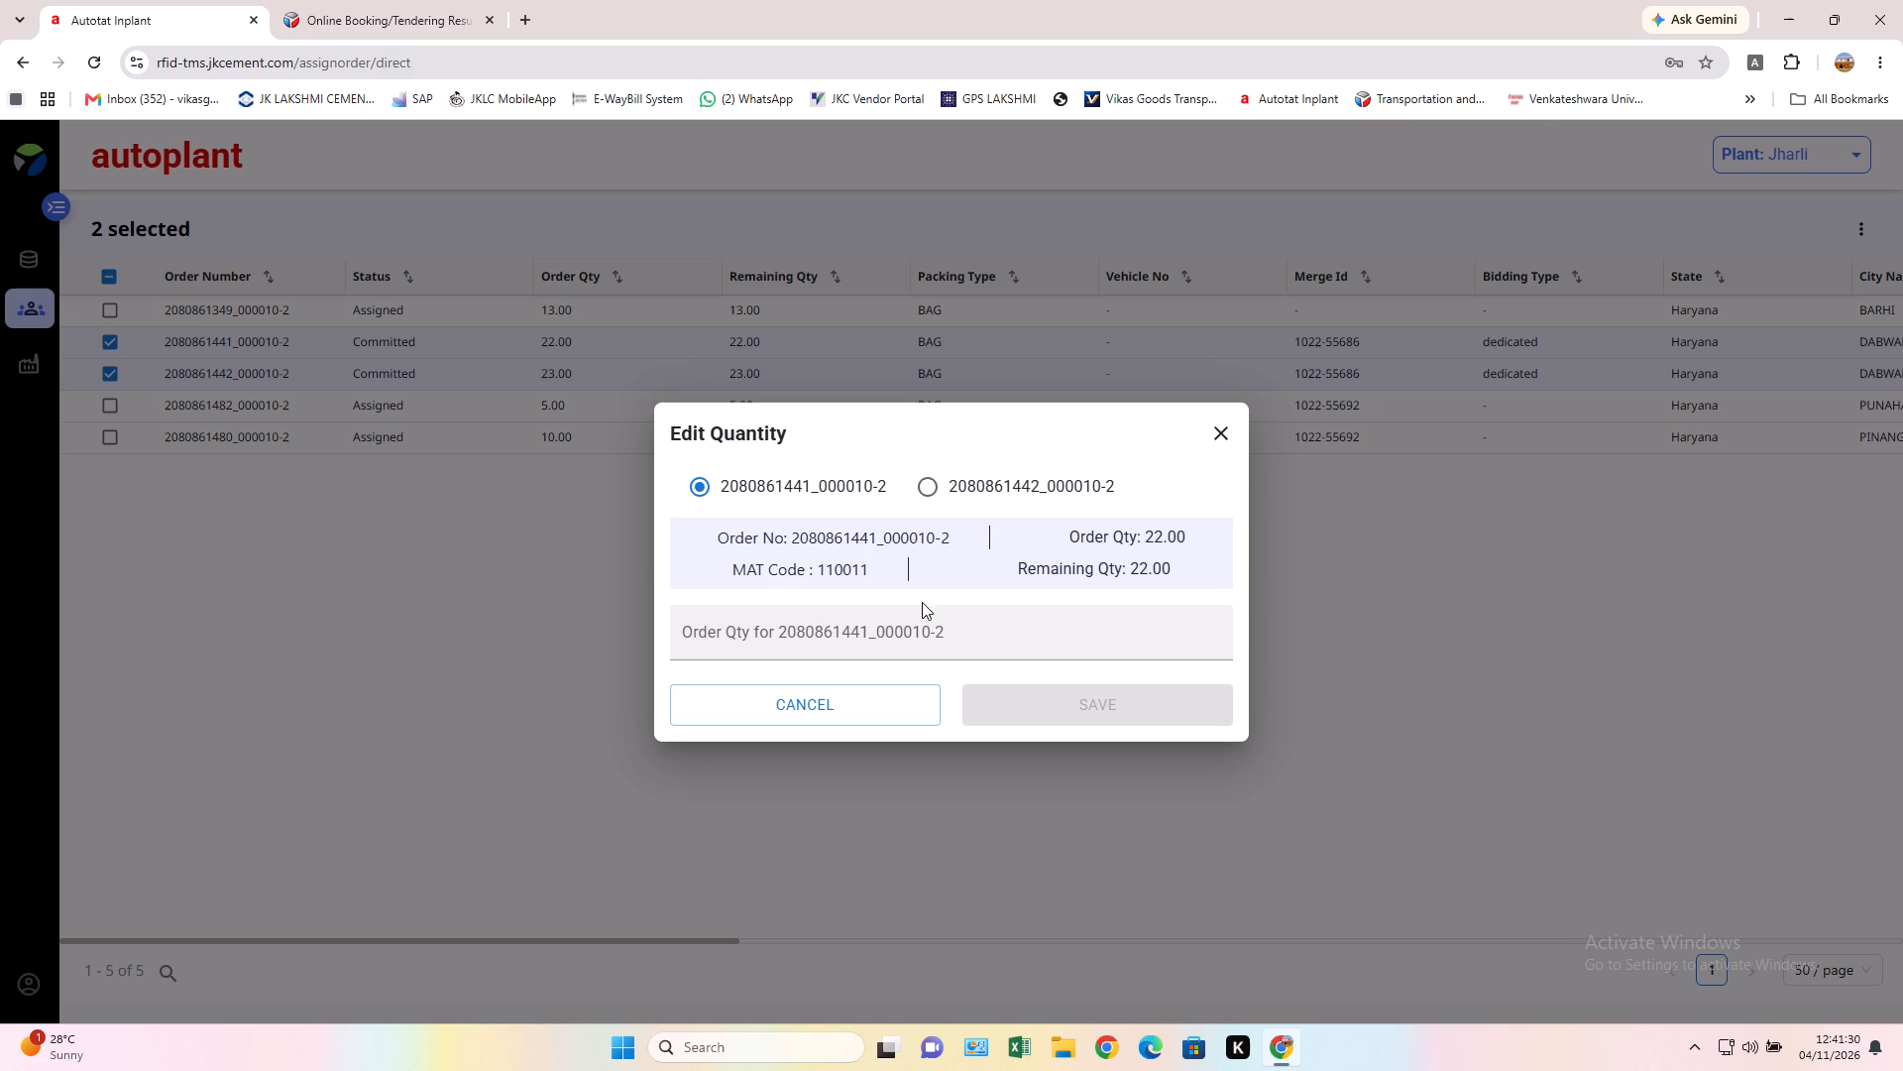
pyautogui.click(913, 643)
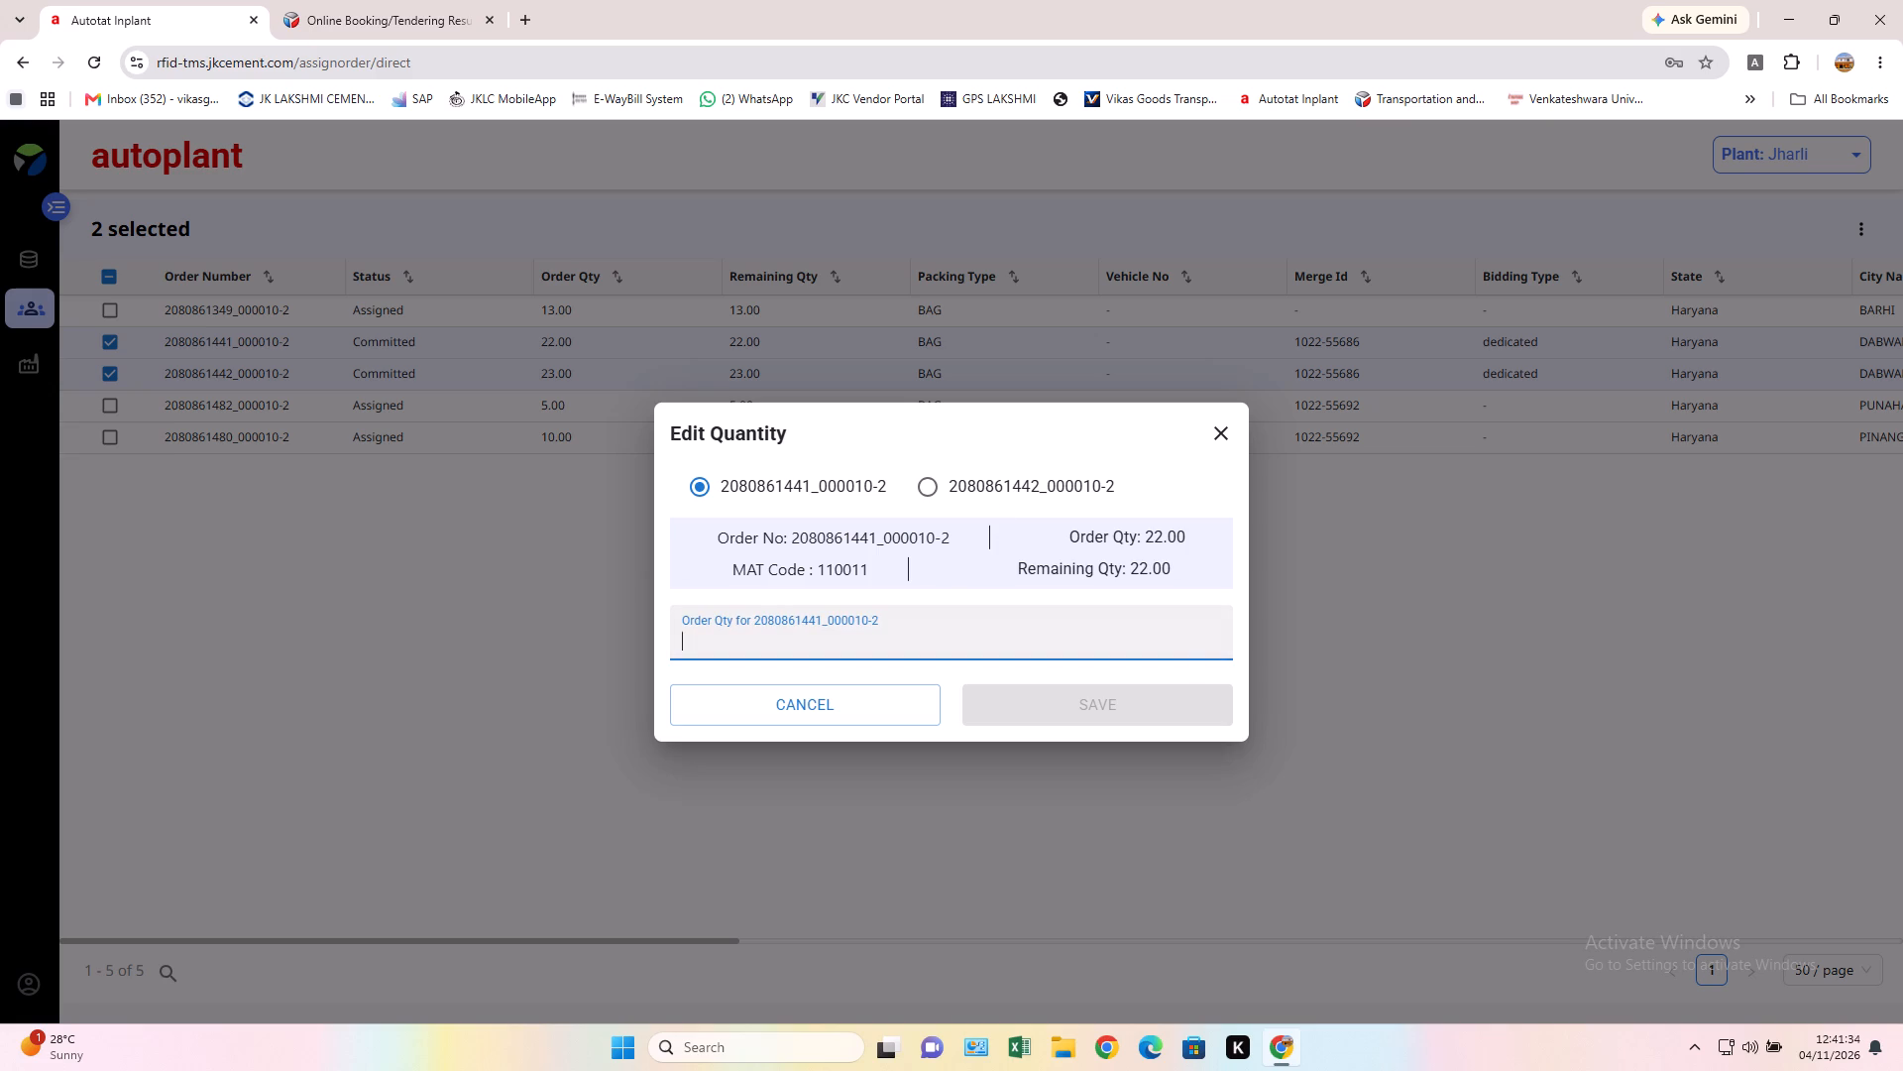
pyautogui.write('20')
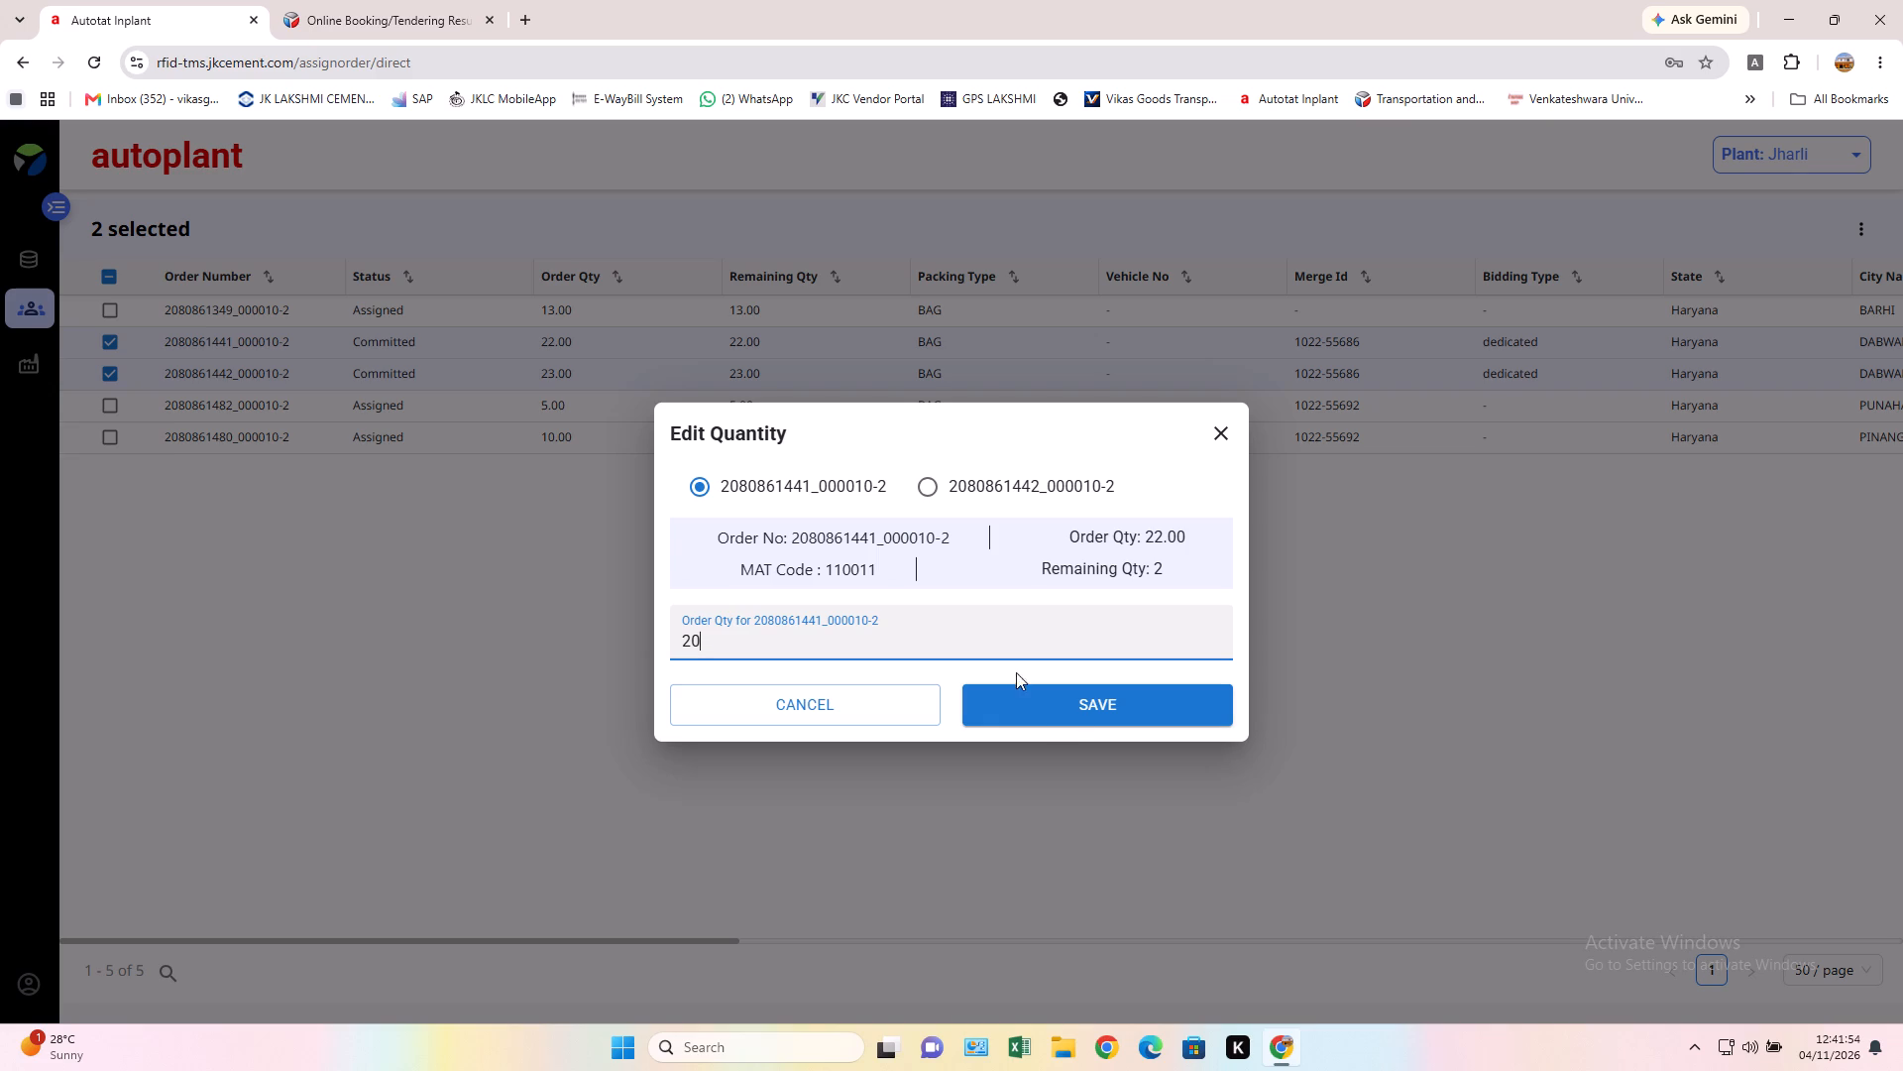
pyautogui.click(1081, 712)
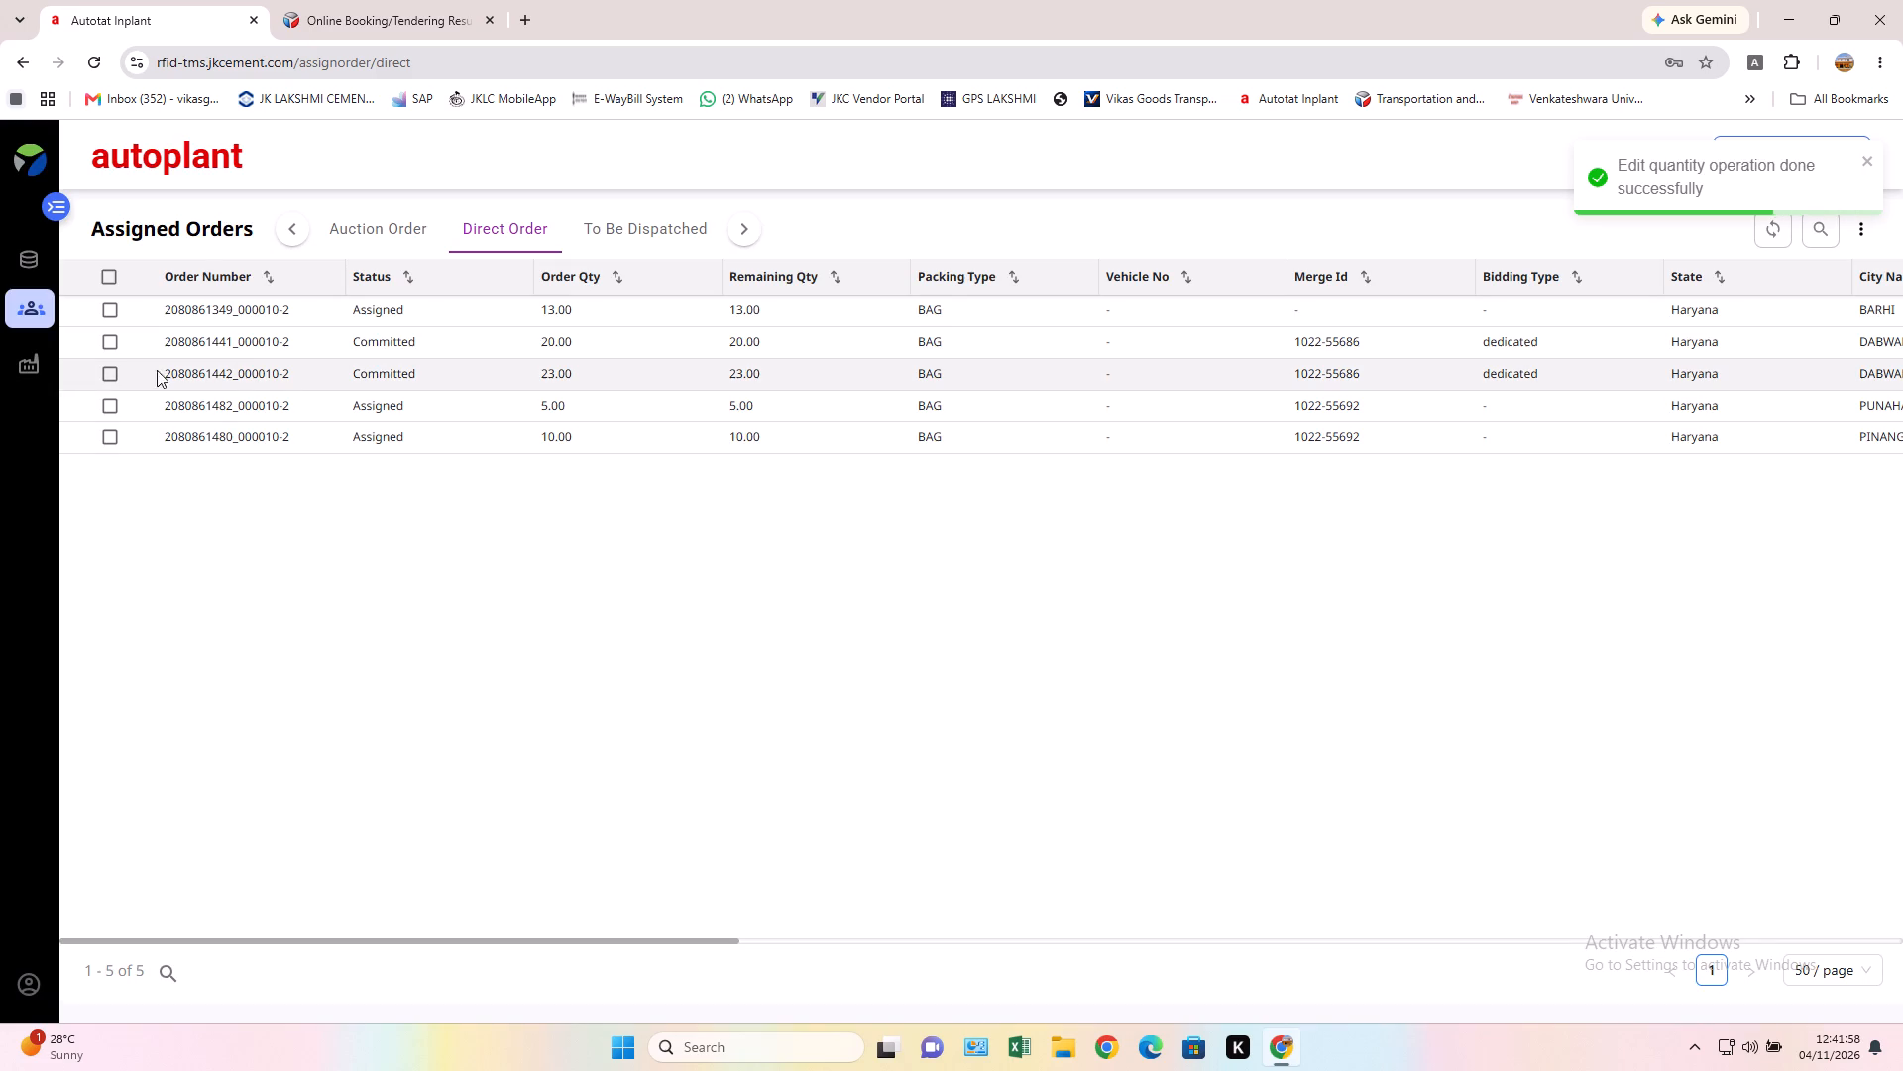
pyautogui.click(108, 373)
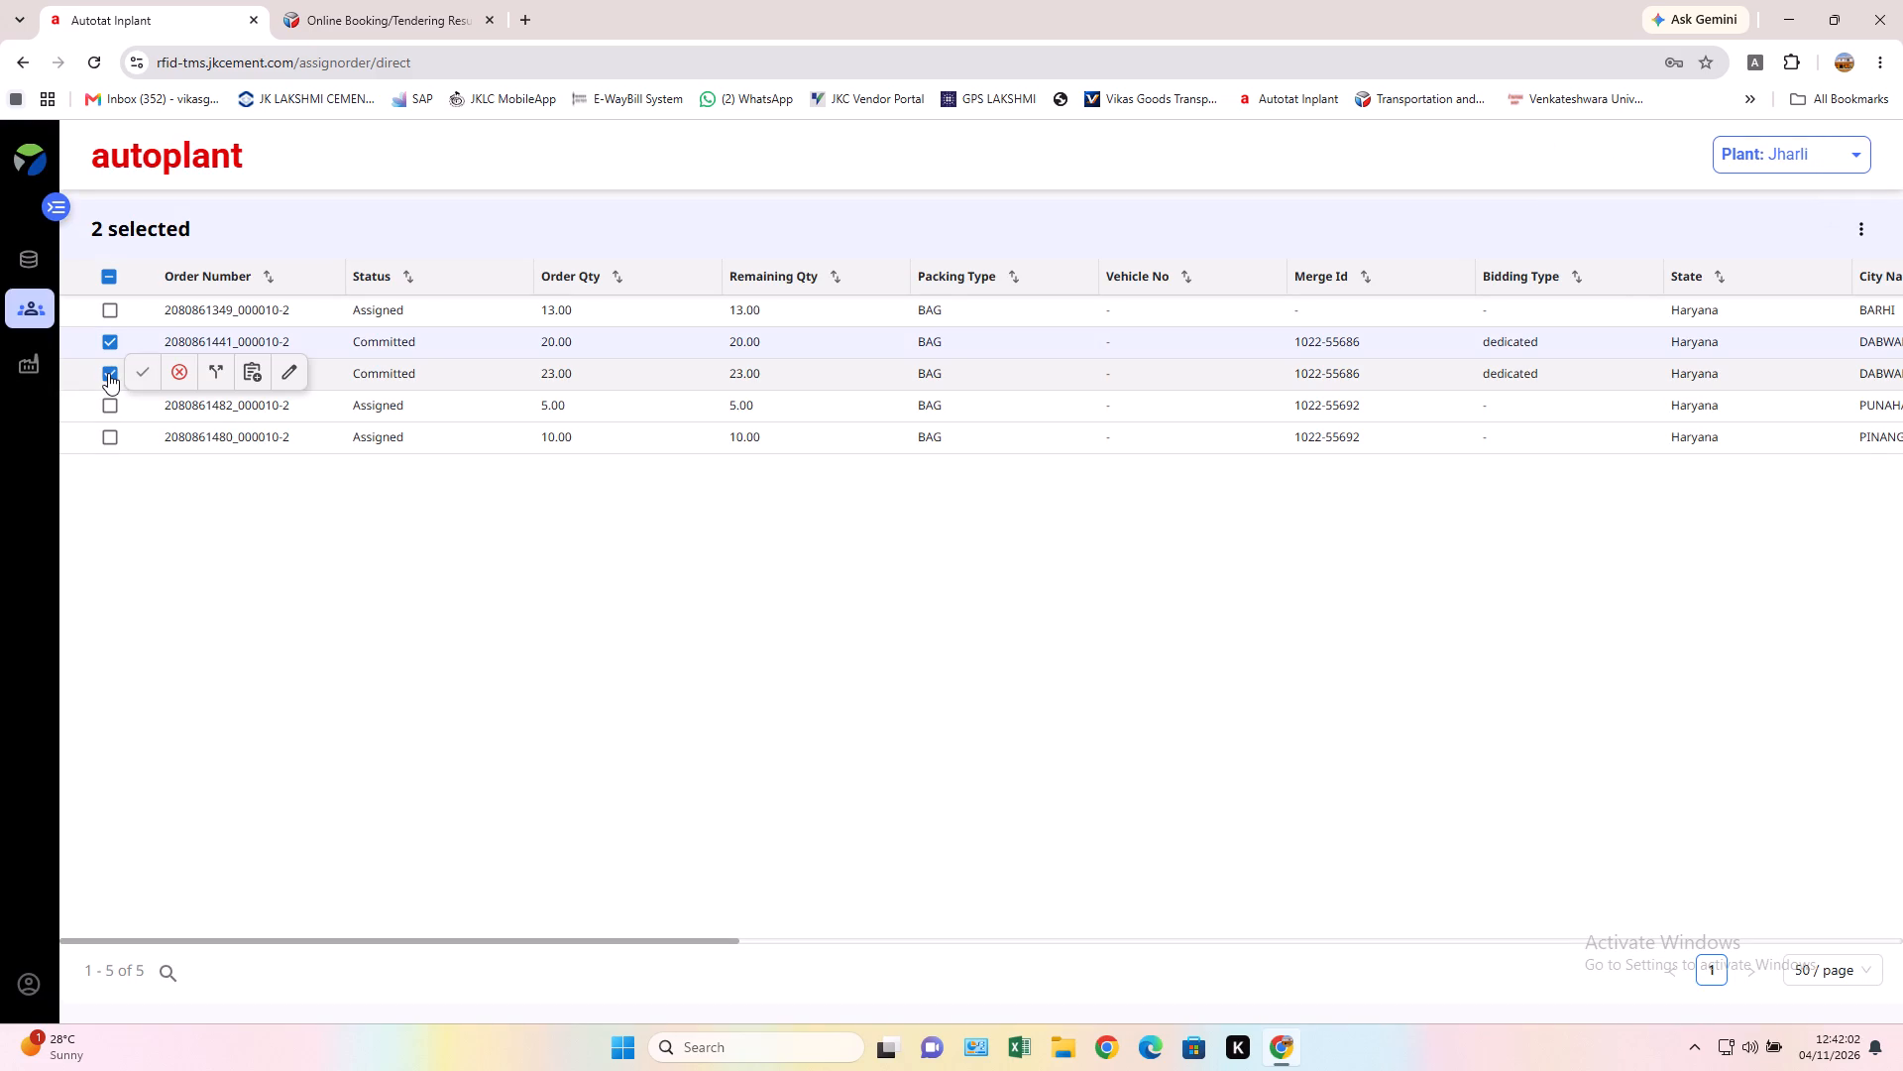
pyautogui.click(278, 378)
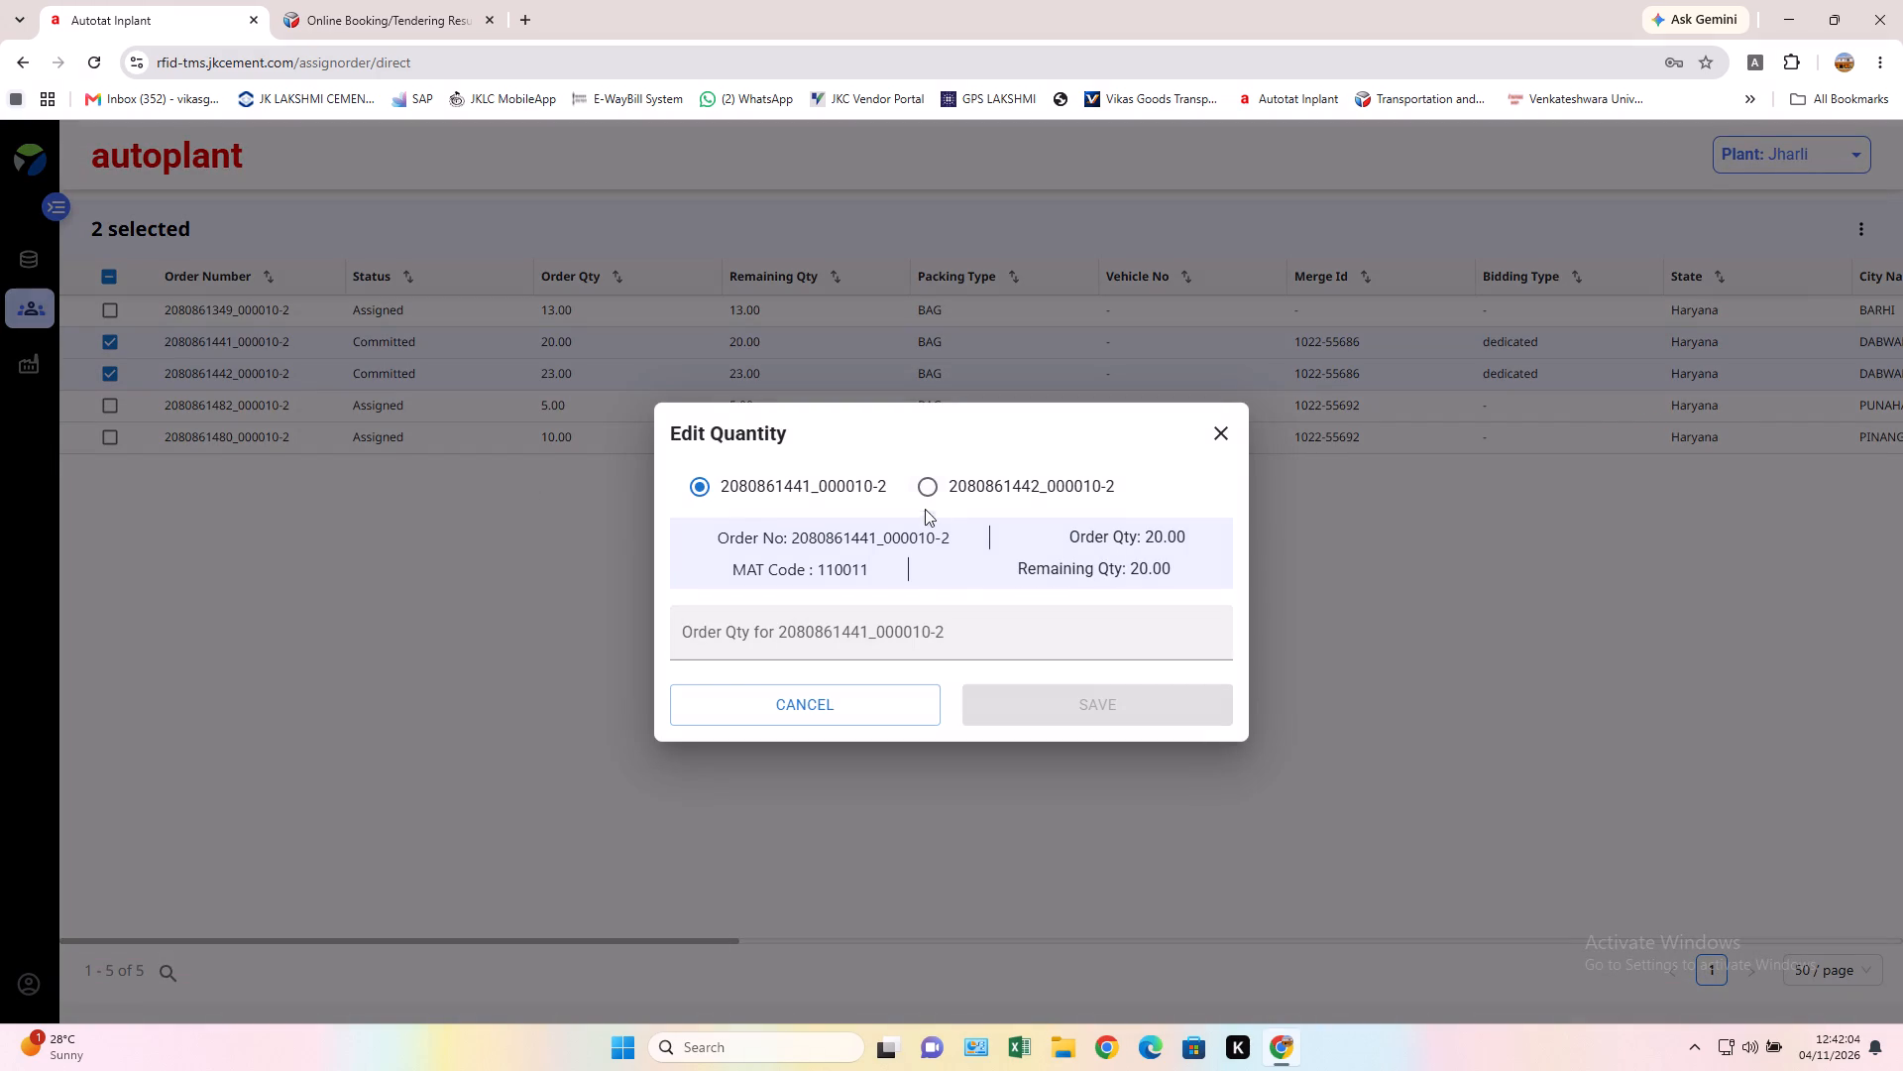
pyautogui.click(927, 497)
pyautogui.click(904, 639)
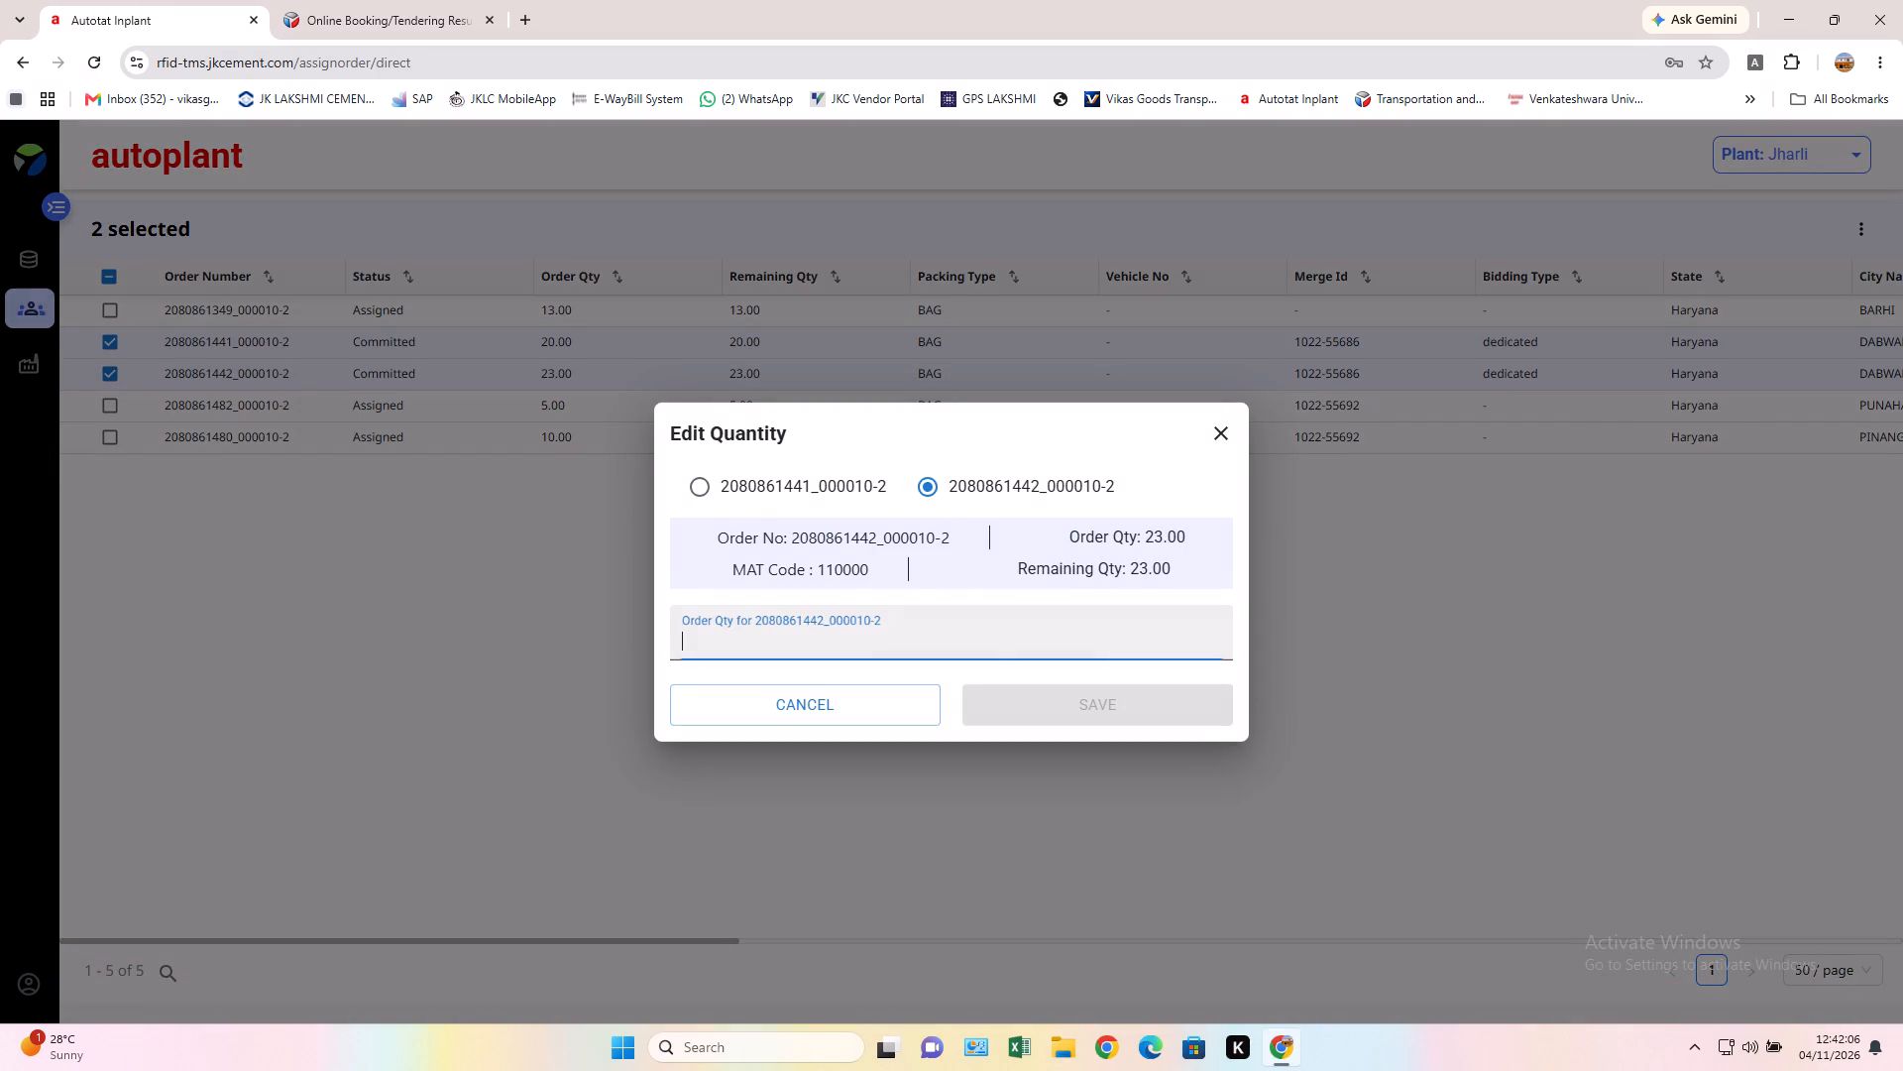
pyautogui.write('22')
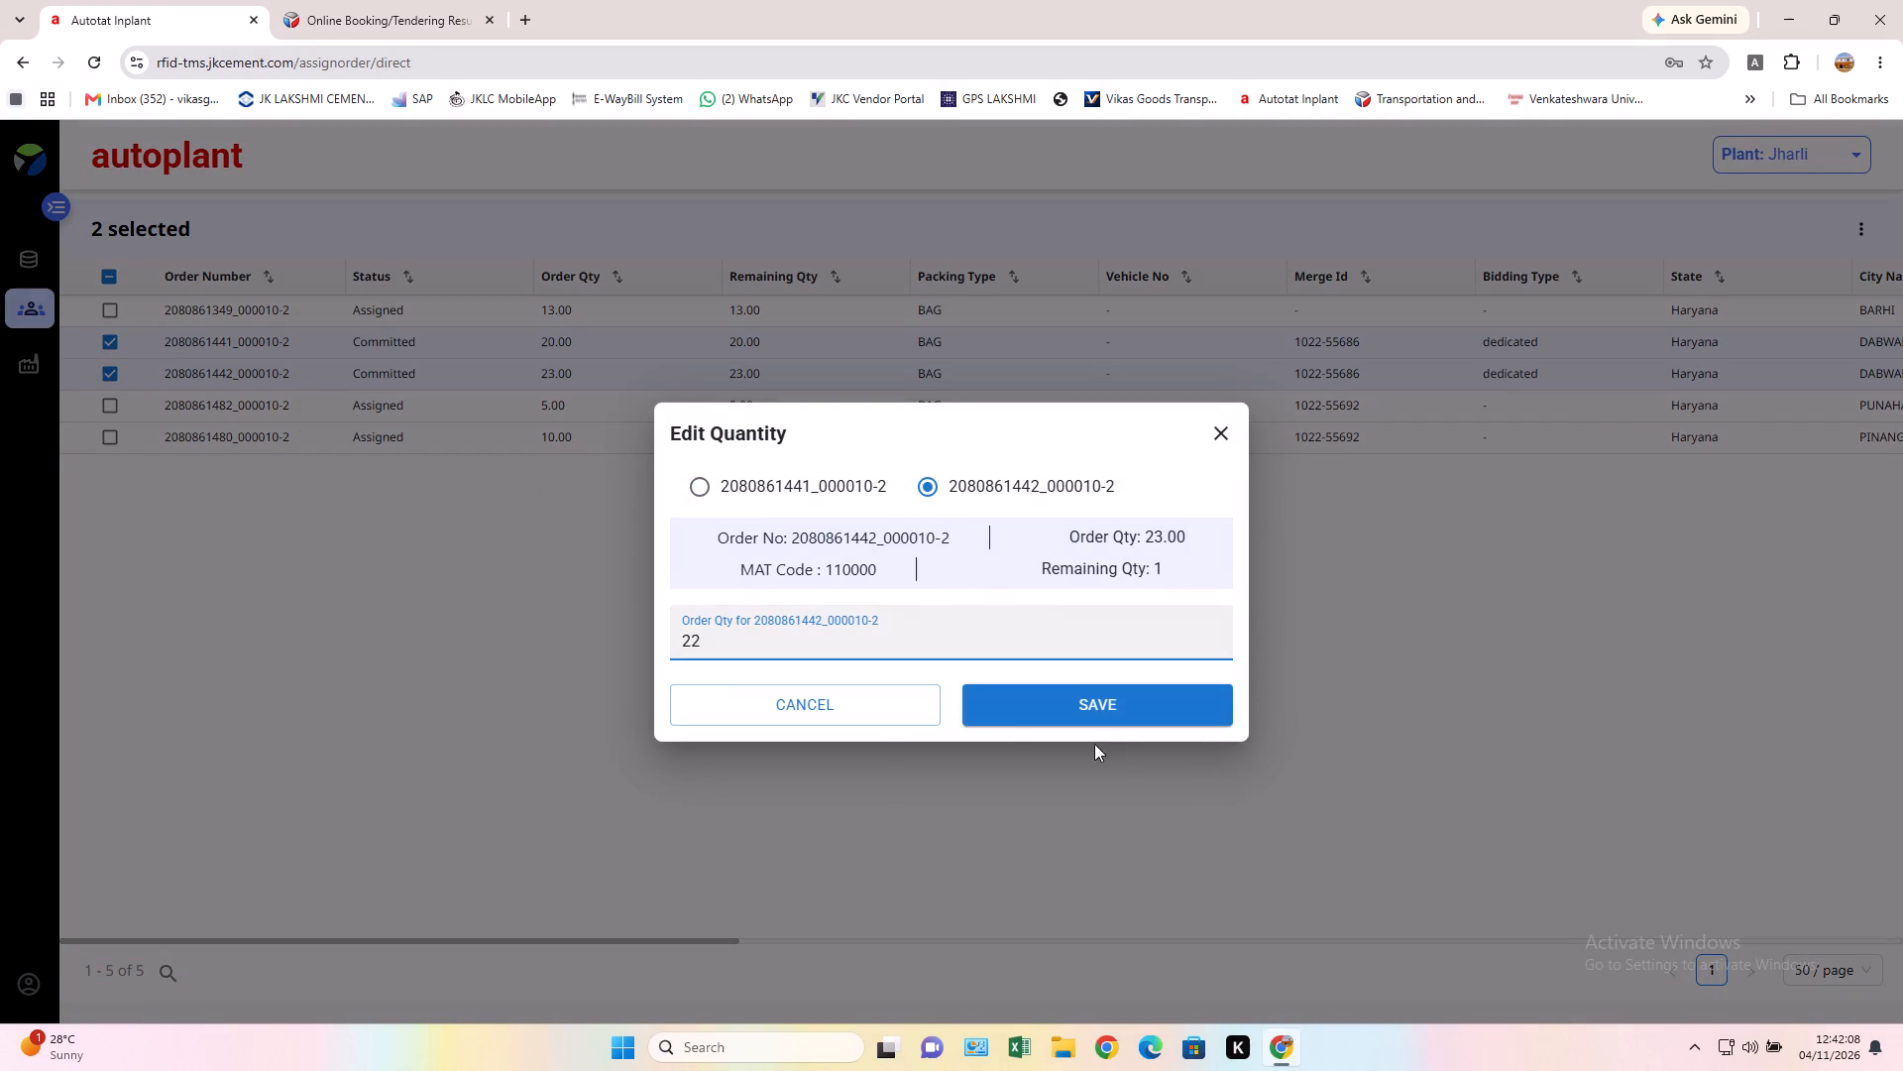
pyautogui.click(1109, 711)
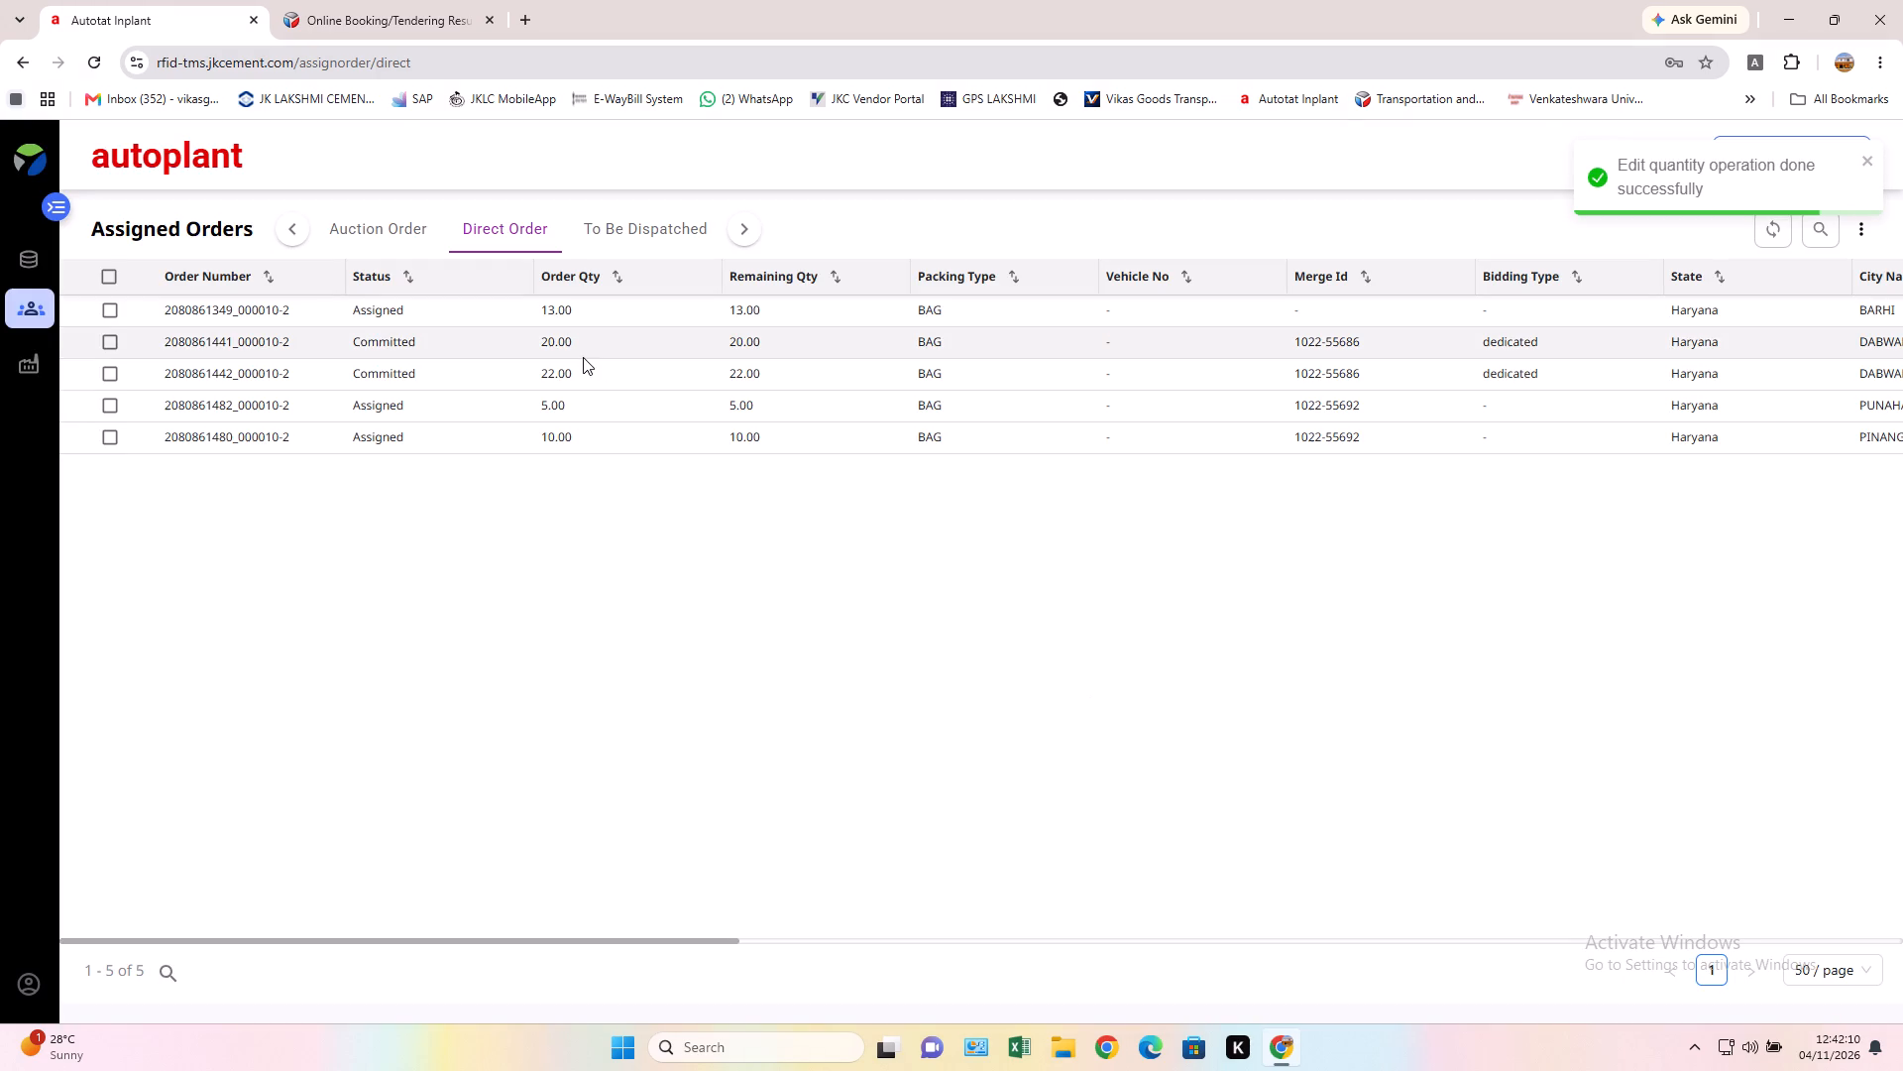